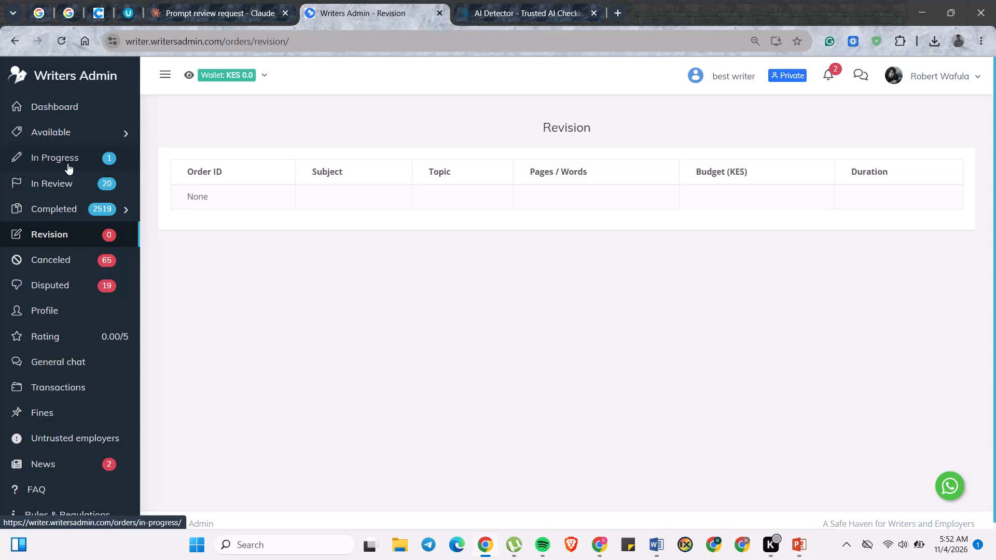
# Switch to Word and skim the Nokia essay from the title page through the conclusion.
pyautogui.click(658, 546)
pyautogui.click(506, 257)
pyautogui.scroll(4, 509, 324)
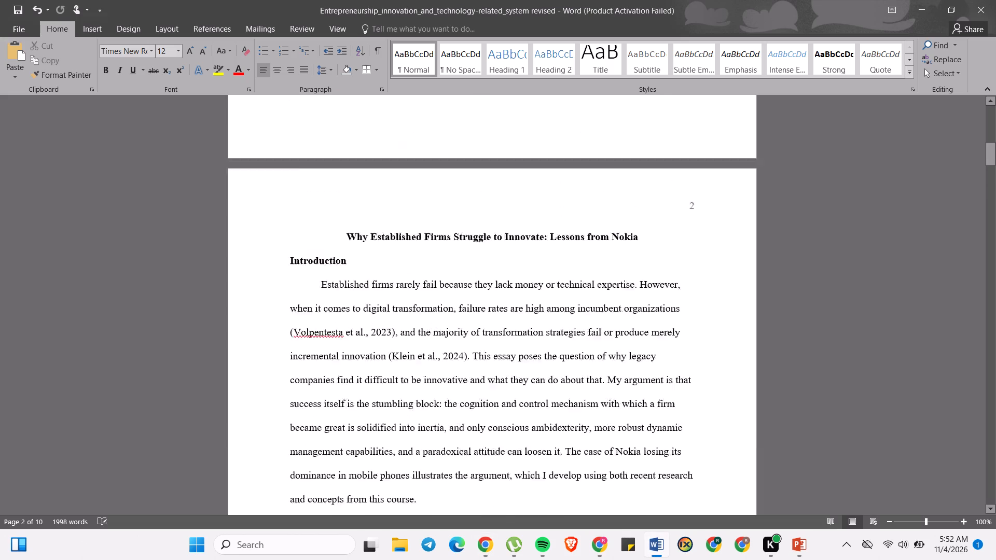
pyautogui.scroll(1, 509, 324)
pyautogui.scroll(-1, 509, 324)
pyautogui.scroll(7, 509, 324)
pyautogui.scroll(-1, 509, 324)
pyautogui.scroll(1, 509, 324)
pyautogui.scroll(-2, 509, 324)
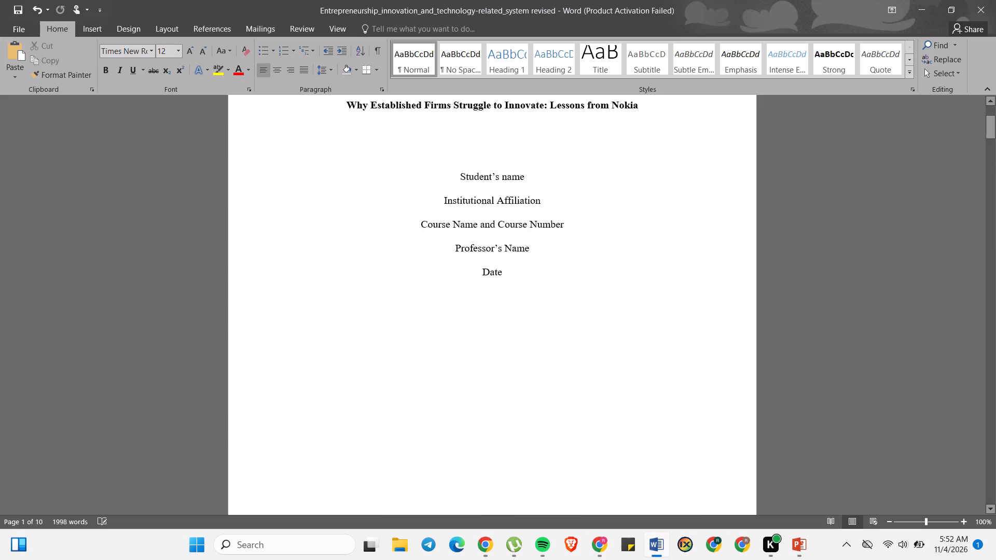
pyautogui.scroll(-7, 509, 324)
pyautogui.scroll(1, 509, 324)
pyautogui.scroll(-8, 509, 324)
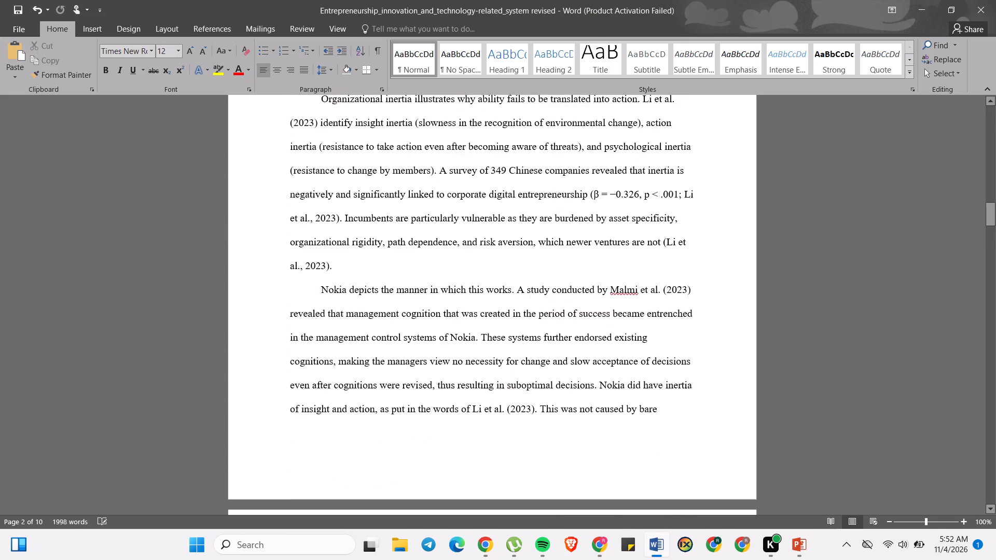
pyautogui.scroll(1, 509, 324)
pyautogui.scroll(-20, 509, 324)
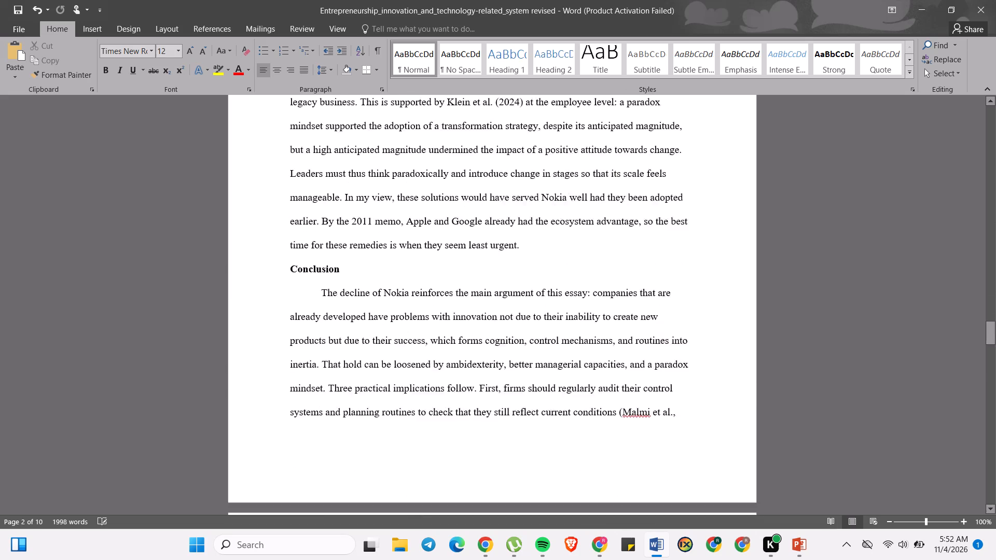
pyautogui.scroll(-4, 509, 321)
# Close the Nokia essay document and keep the last copied item.
pyautogui.click(995, 0)
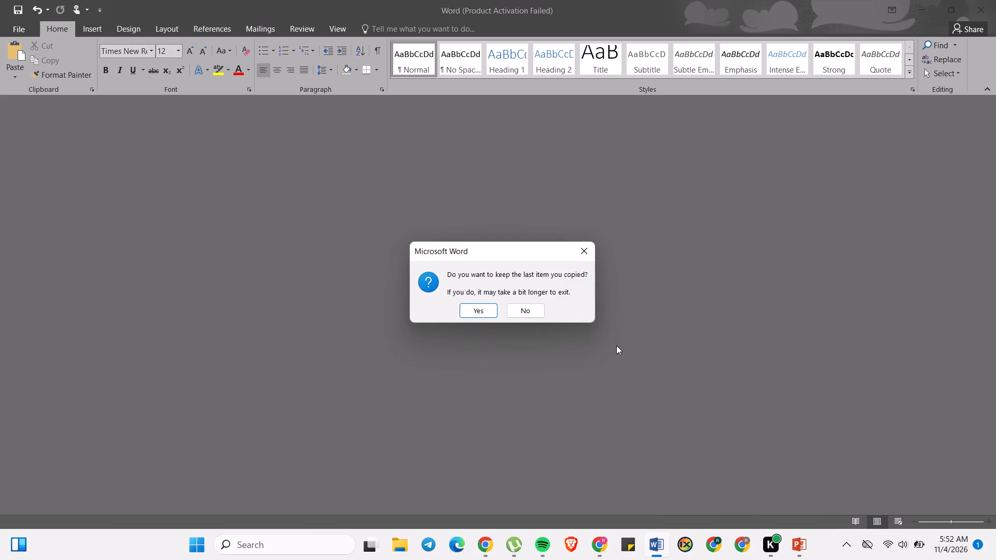
pyautogui.click(475, 309)
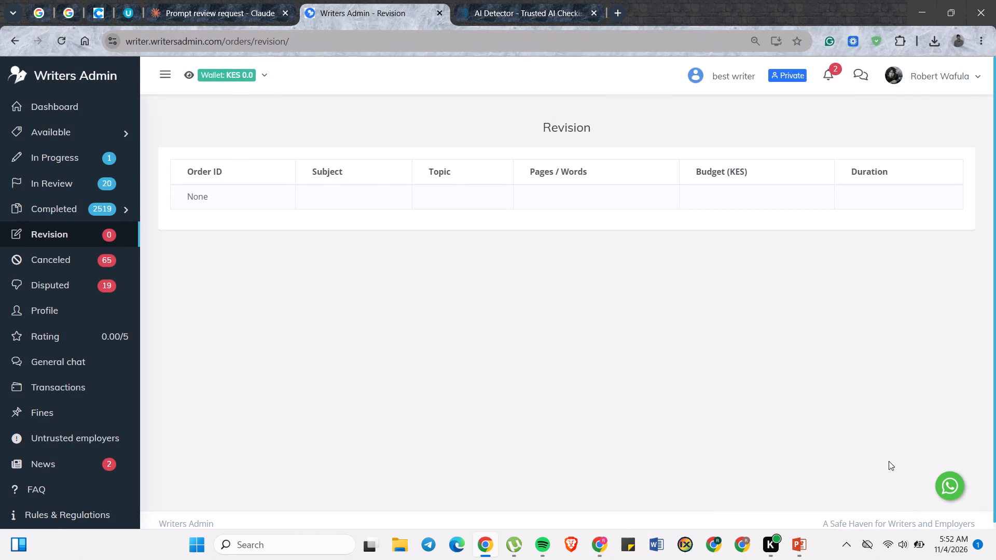
# Switch to PowerPoint and look at the opening slides of the decision-planning presentation.
pyautogui.click(800, 543)
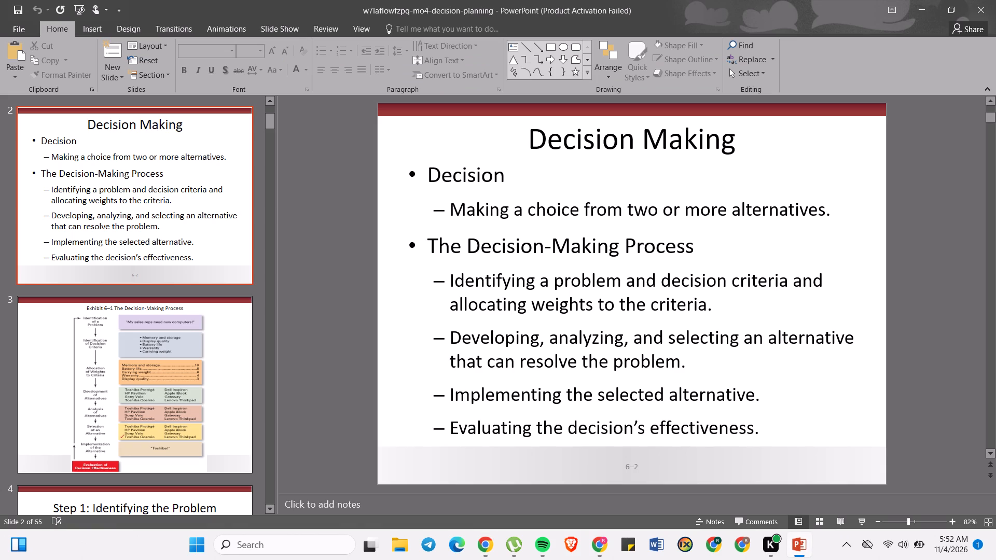
pyautogui.click(494, 258)
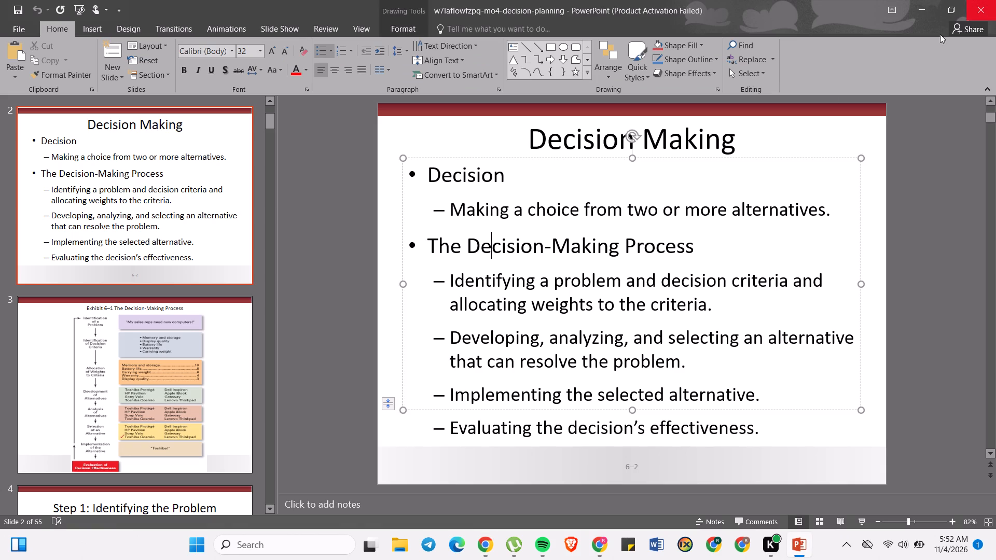
pyautogui.scroll(10, 196, 282)
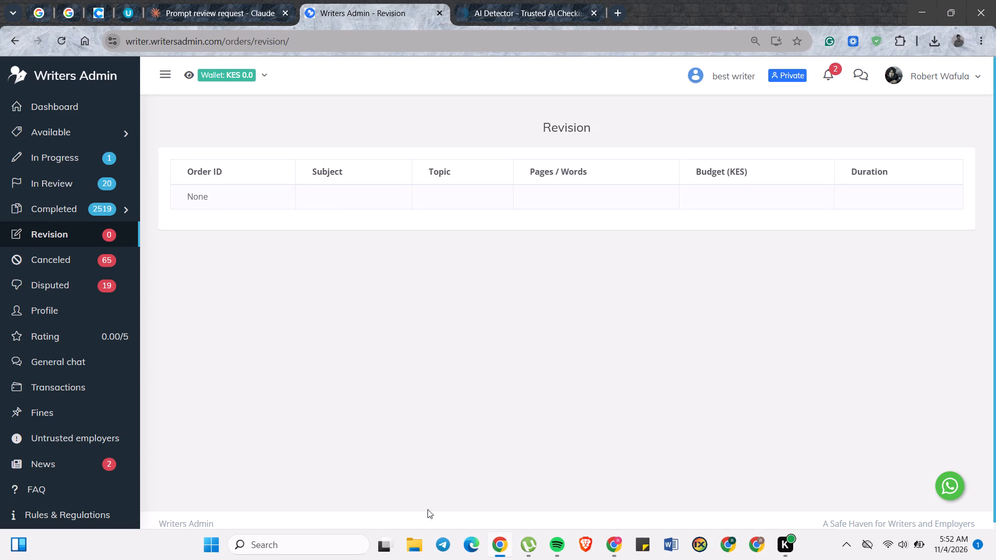
# Open the INR_Sedation_Discussion_Post document from the Downloads folder in a maximized File Explorer window.
pyautogui.click(421, 546)
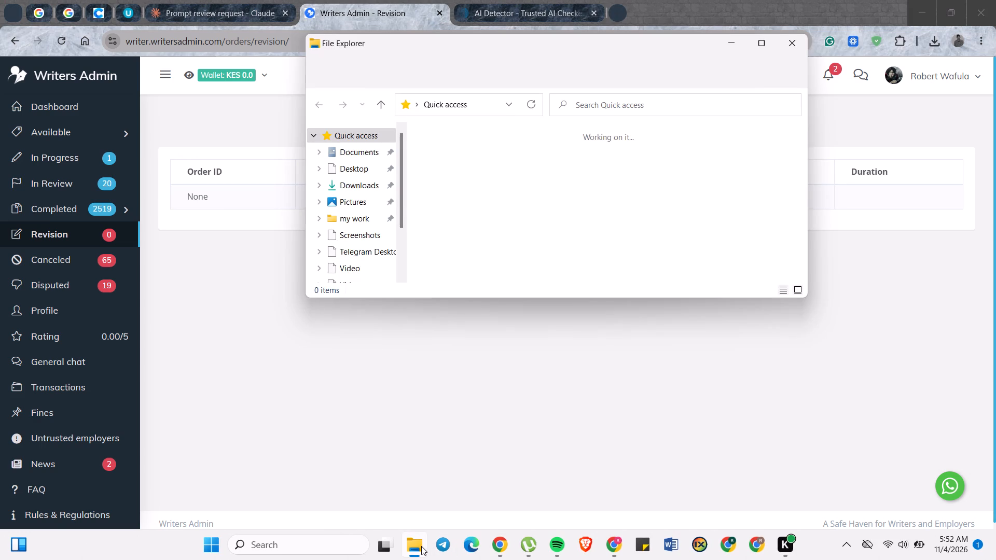
pyautogui.click(757, 44)
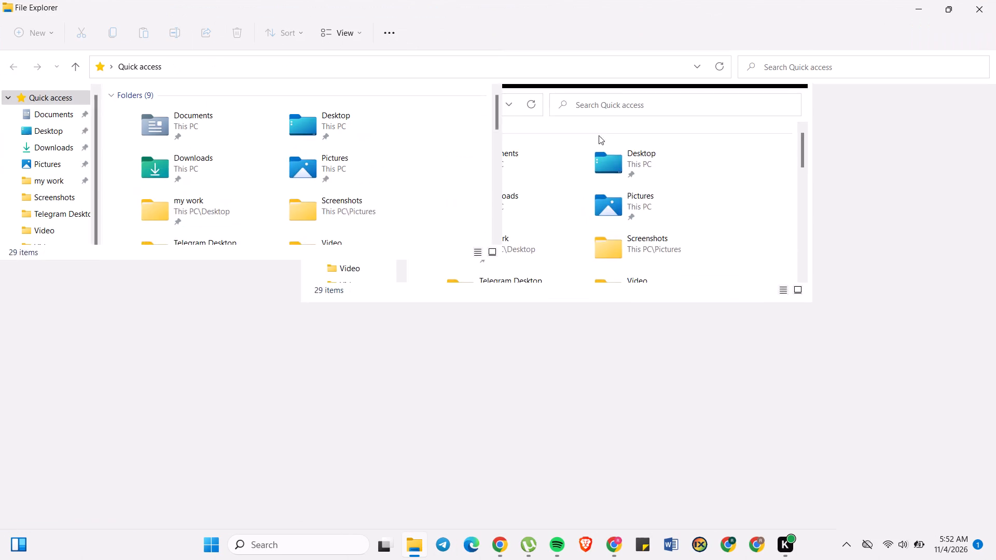
pyautogui.click(63, 340)
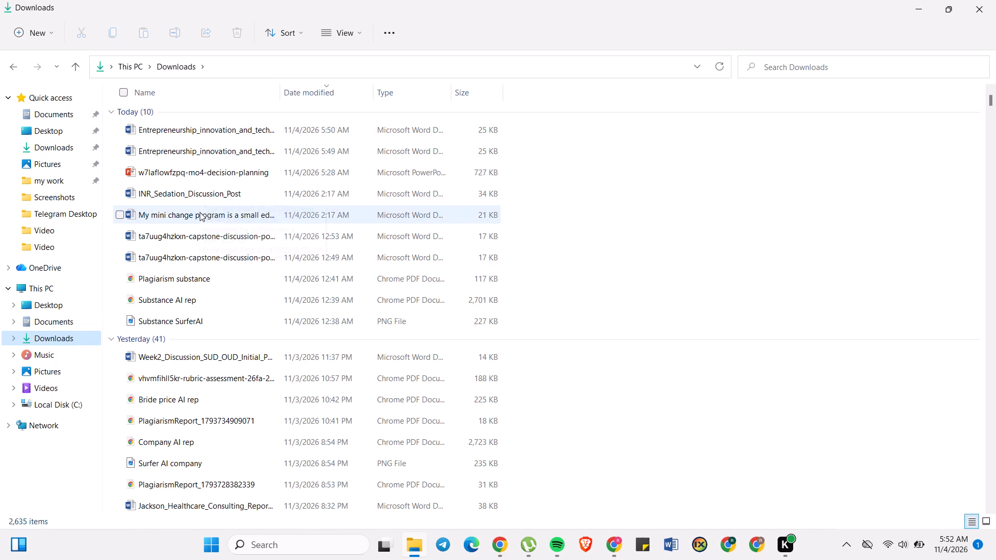
pyautogui.doubleClick(206, 194)
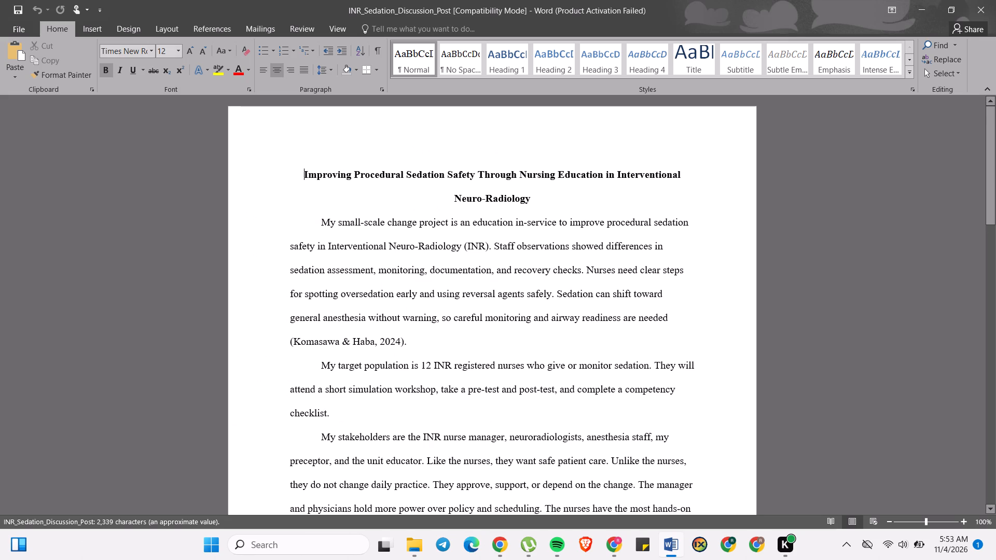
# Open the Word document starting "My mini change program is a small ed..." from Downloads, dismissing any Word dialogs.
pyautogui.click(412, 546)
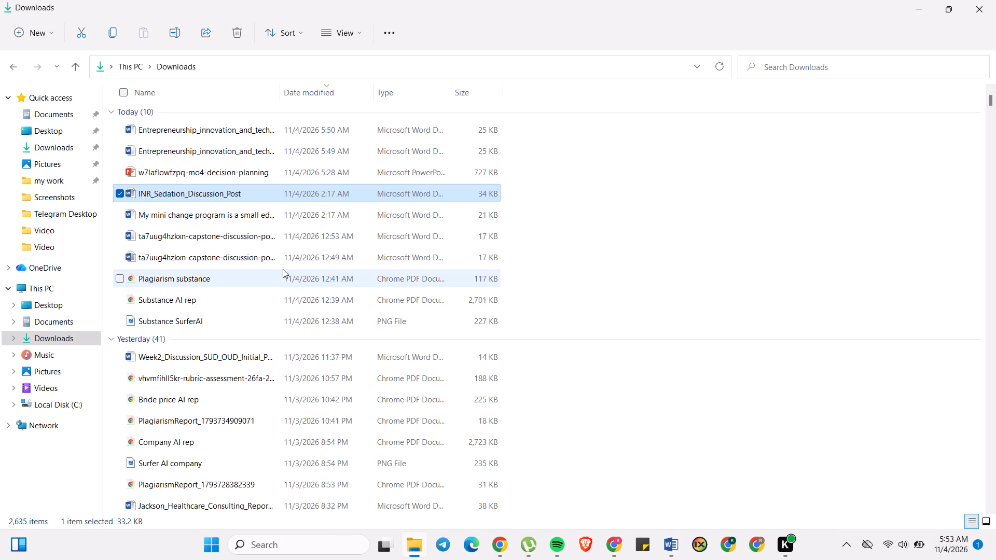
pyautogui.doubleClick(259, 214)
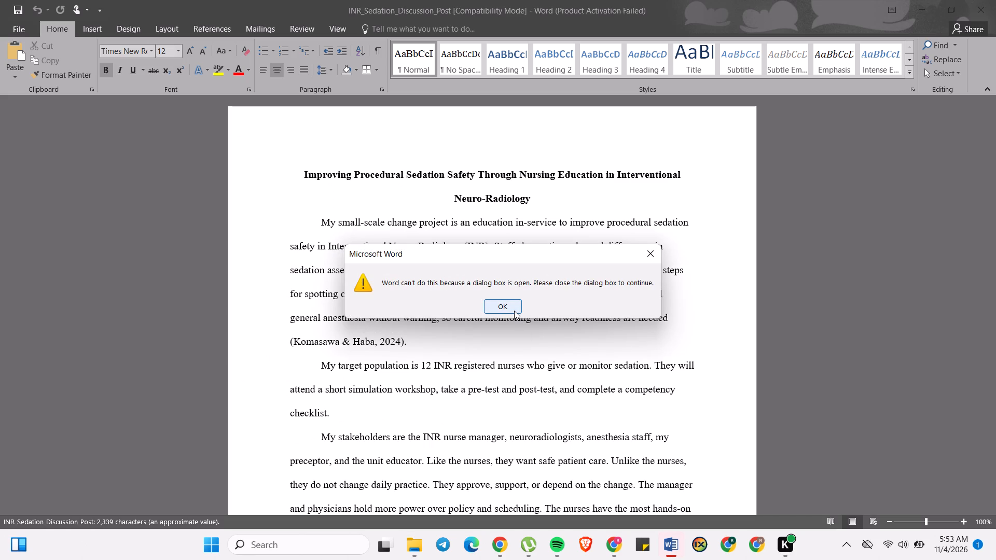
pyautogui.click(512, 310)
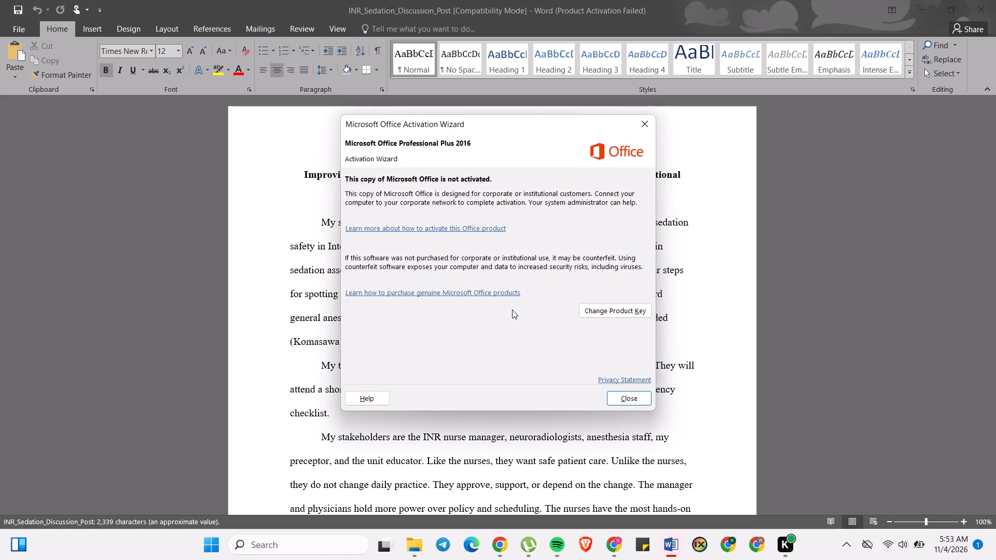
pyautogui.click(637, 399)
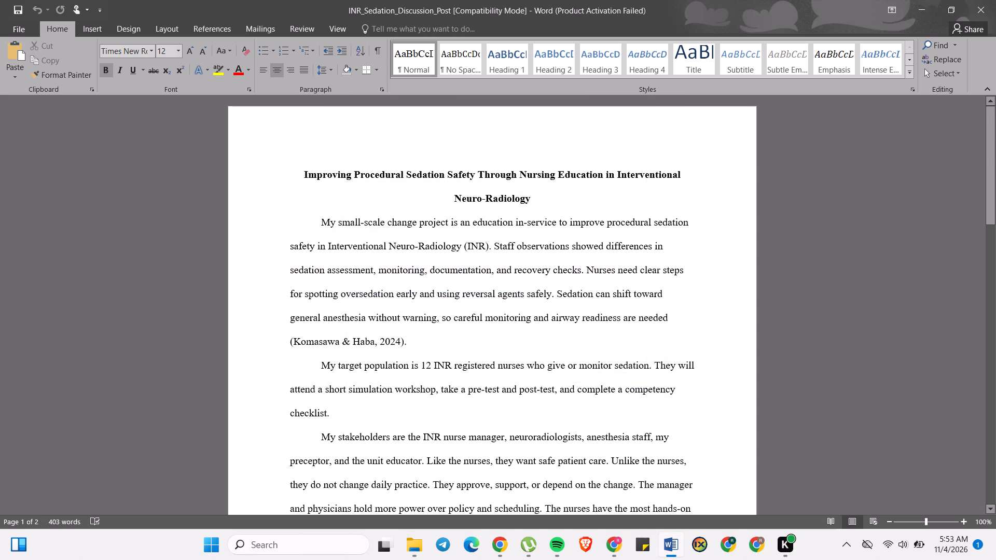
pyautogui.click(417, 543)
pyautogui.doubleClick(336, 214)
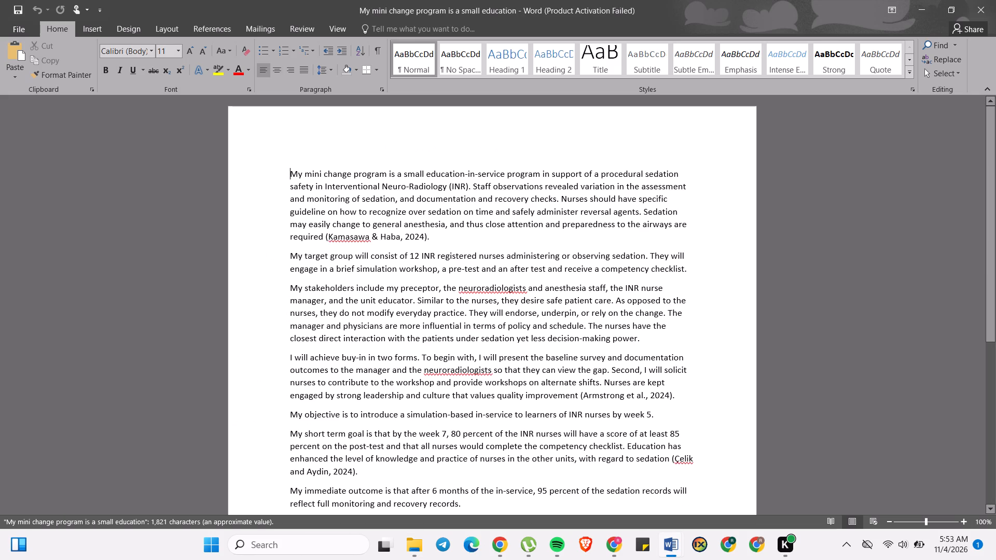
# Arrange the two Word documents side by side, with the mini change program document on the right half.
pyautogui.press('super+Right')
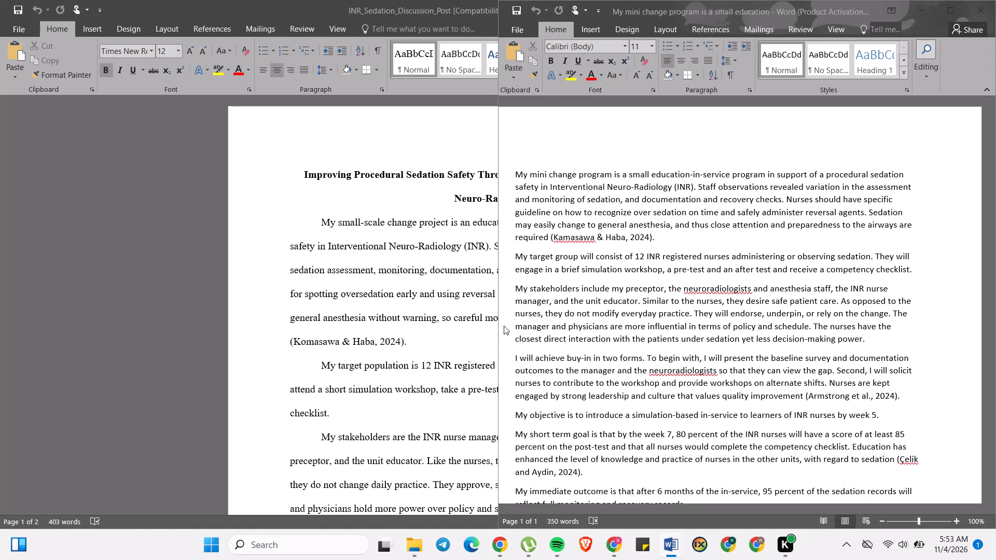
pyautogui.click(227, 173)
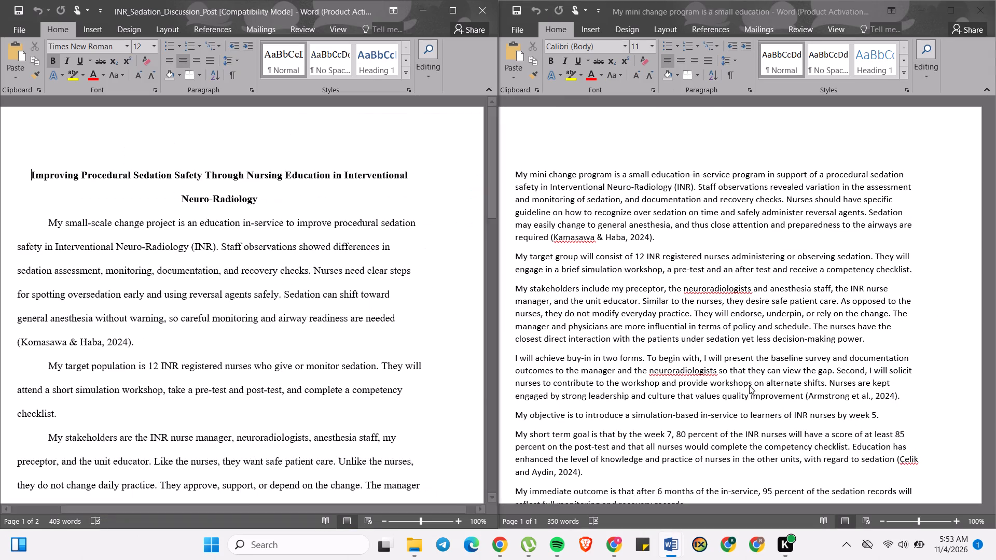
# Set the line spacing of the whole INR_Sedation_Discussion_Post document to 1.0.
pyautogui.scroll(5, 755, 388)
pyautogui.click(266, 244)
pyautogui.hotkey('ctrl', 'a')
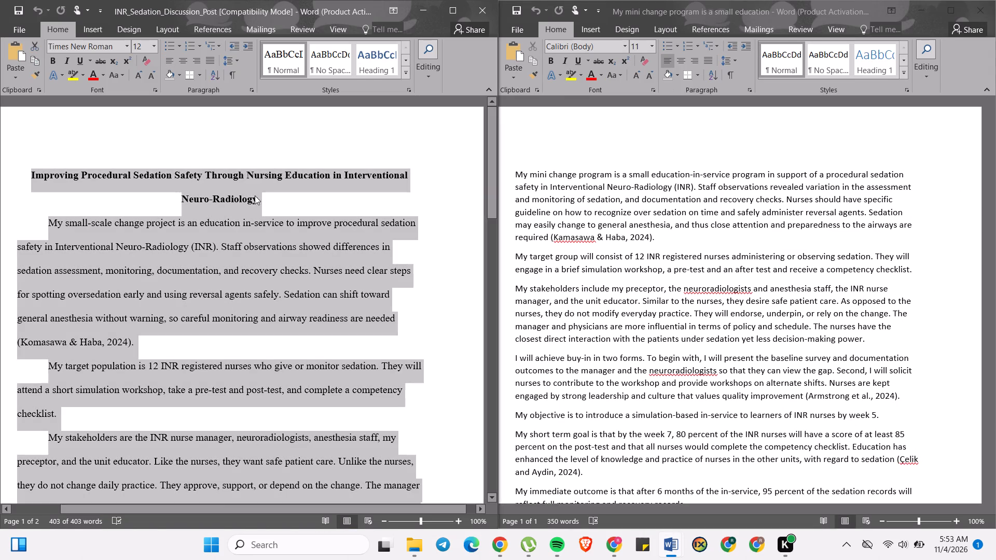
pyautogui.click(236, 61)
pyautogui.click(257, 70)
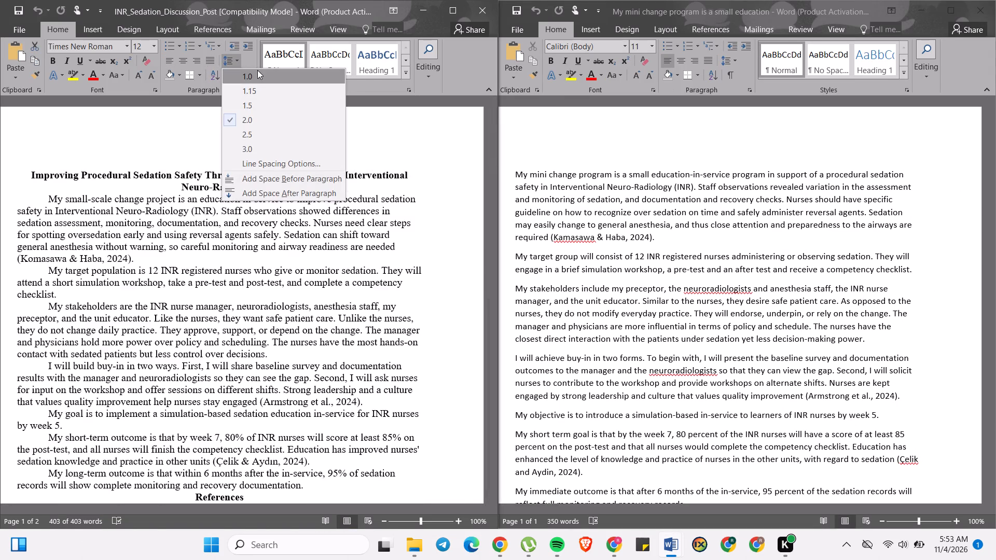
# Remove the space after every paragraph in the mini change program document.
pyautogui.click(539, 252)
pyautogui.click(596, 230)
pyautogui.hotkey('ctrl', 'a')
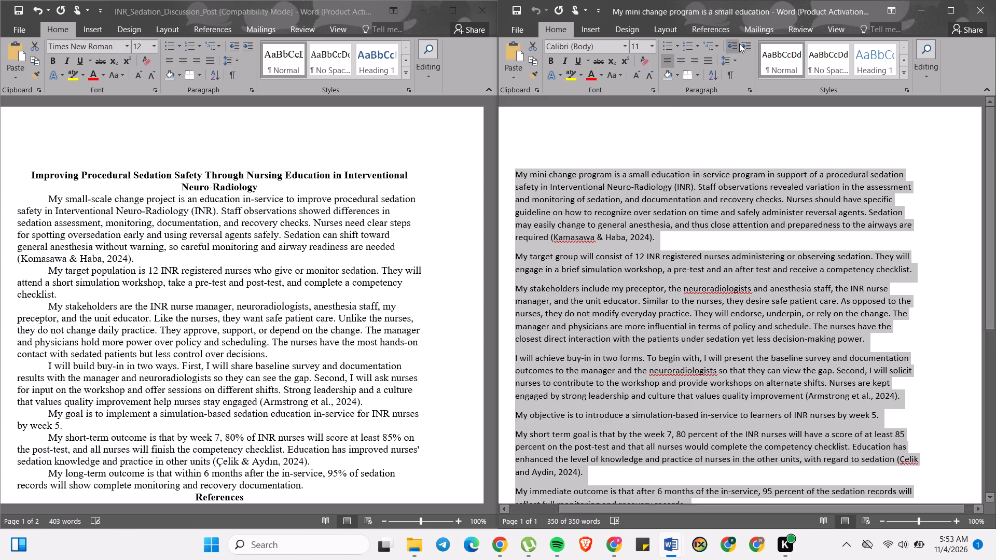
pyautogui.click(729, 60)
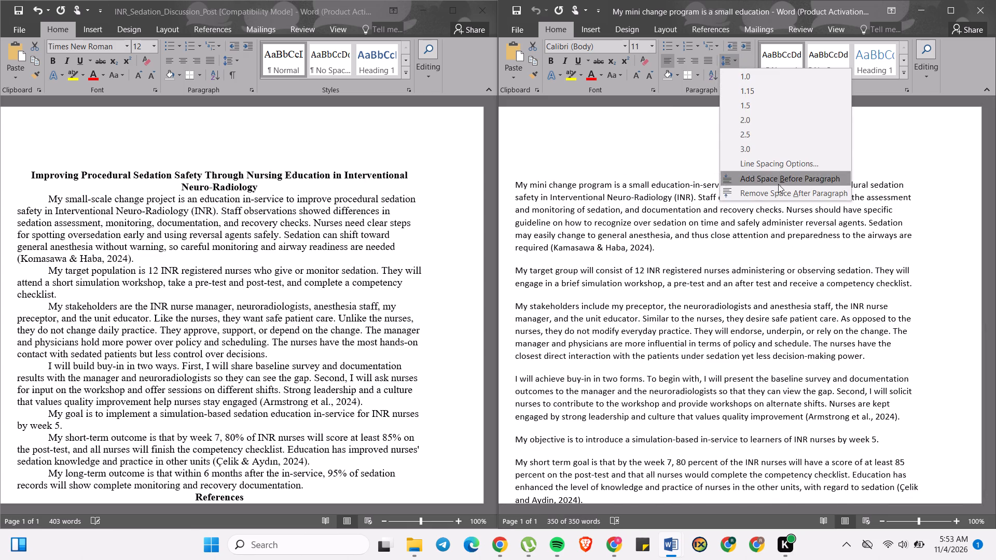
pyautogui.click(778, 188)
pyautogui.click(714, 217)
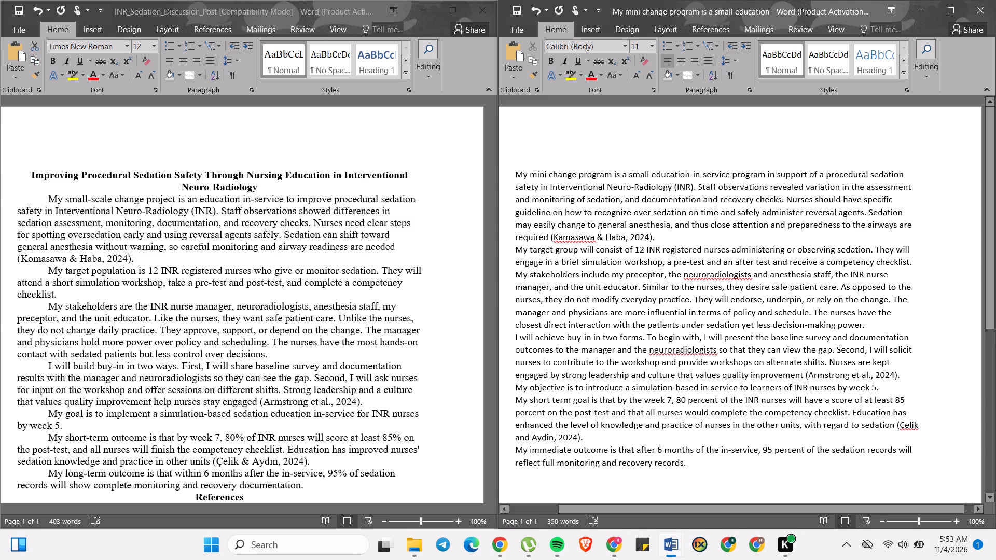
# Replace "mini" in the first sentence of the mini change program document with "small-" so it reads "small-change".
pyautogui.moveTo(550, 174); pyautogui.dragTo(574, 207)
pyautogui.press('BackSpace')
pyautogui.press('BackSpace')
pyautogui.press('BackSpace')
pyautogui.press('BackSpace')
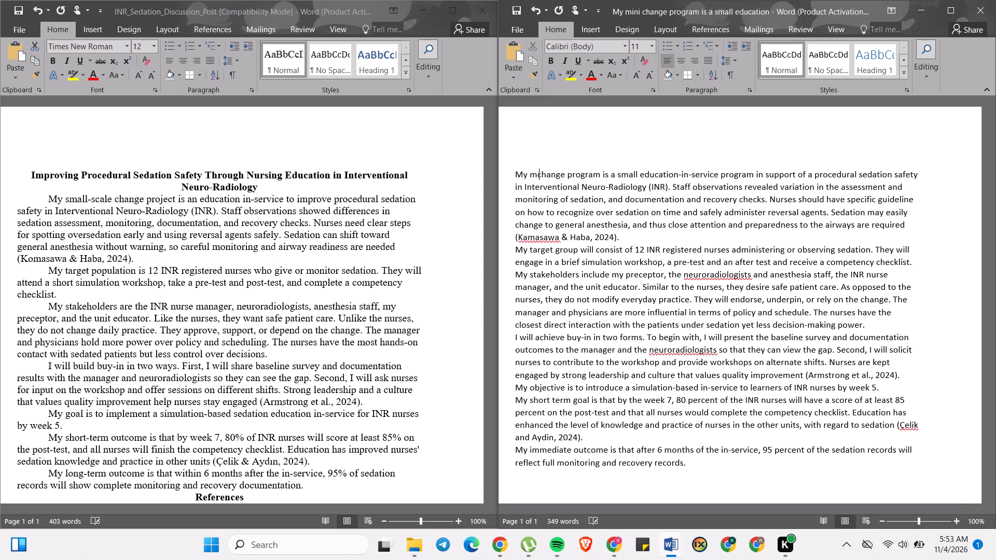
pyautogui.press('BackSpace')
pyautogui.write('small-')
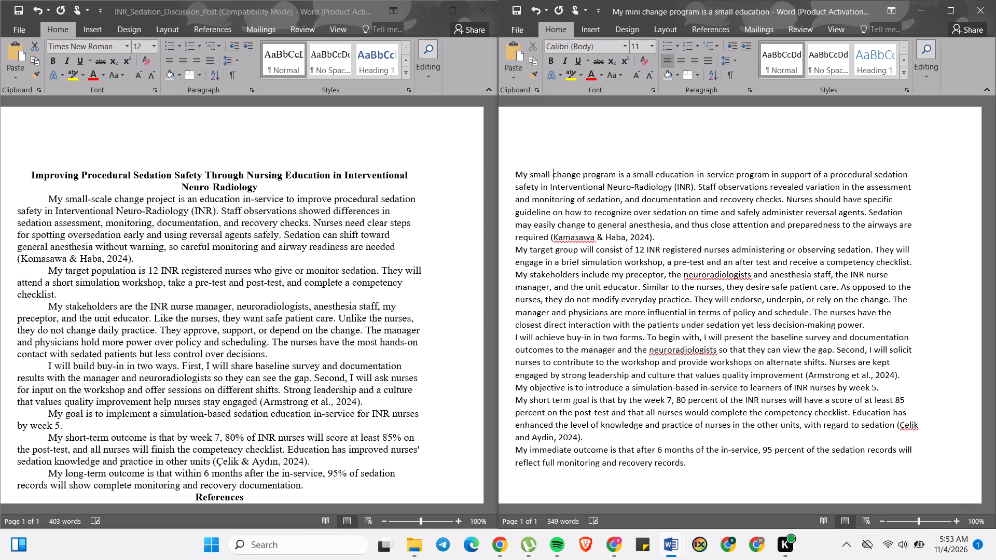
# Change "program" after "small-change" in the opening sentence to "project".
pyautogui.click(614, 175)
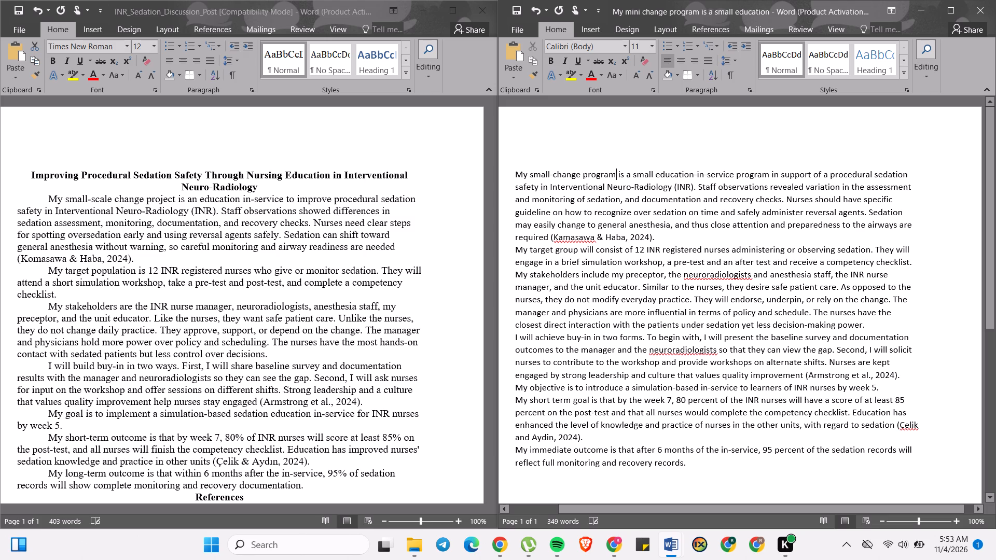
pyautogui.press('BackSpace')
pyautogui.press('BackSpace')
pyautogui.press('BackSpace')
pyautogui.press('BackSpace')
pyautogui.write('ject')
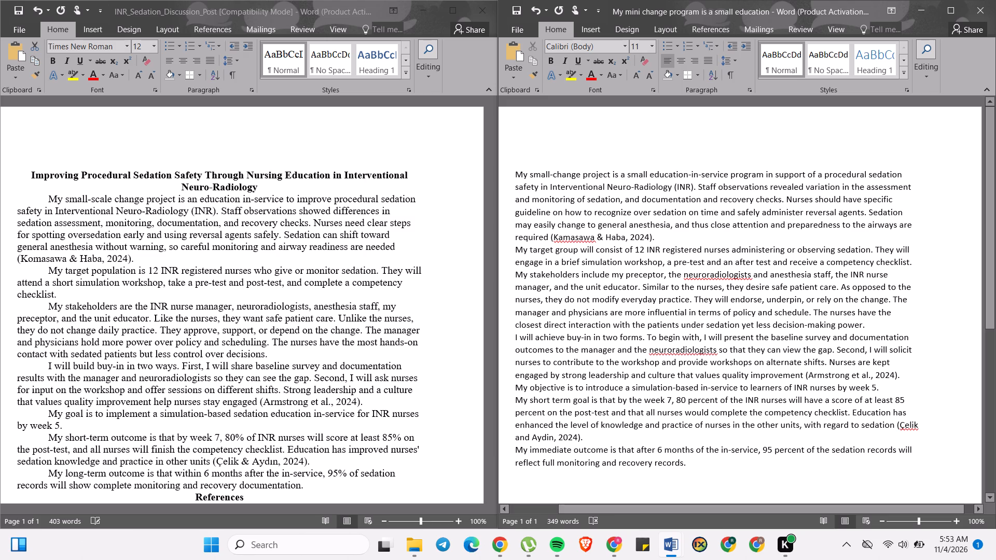
# Replace the first hyphen in "education-in-service" with a space in the opening sentence of the mini change program document.
pyautogui.click(691, 176)
pyautogui.press('BackSpace')
pyautogui.press('space')
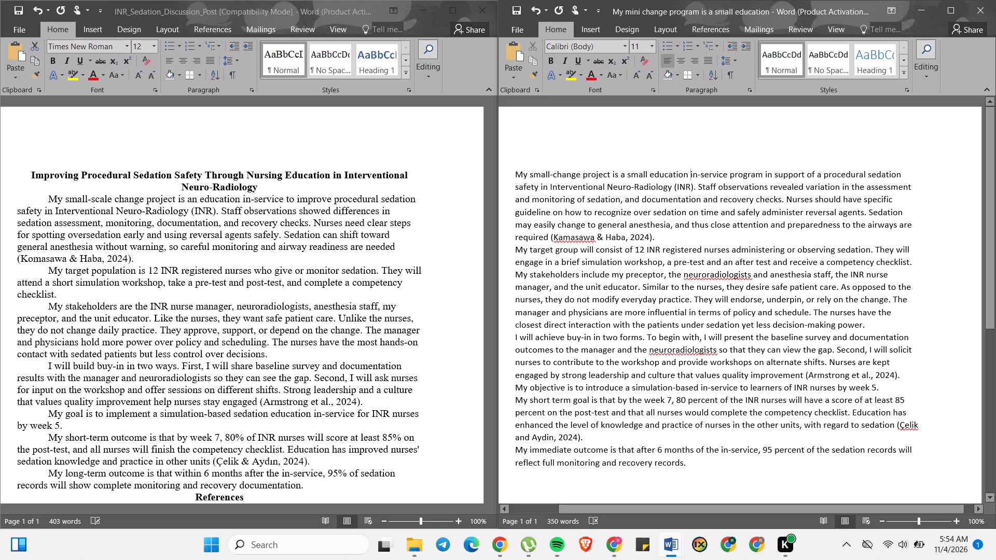
# Delete "and" between "assessment" and "monitoring" in the sentence about staff observations.
pyautogui.click(532, 201)
pyautogui.press('BackSpace')
pyautogui.press('BackSpace')
pyautogui.press('BackSpace')
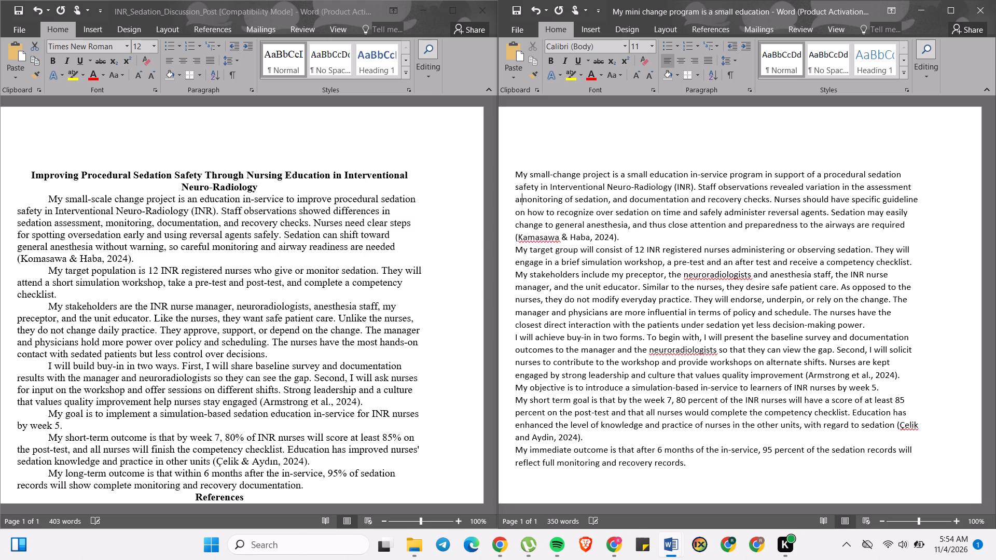
pyautogui.press('BackSpace')
pyautogui.press('BackSpace')
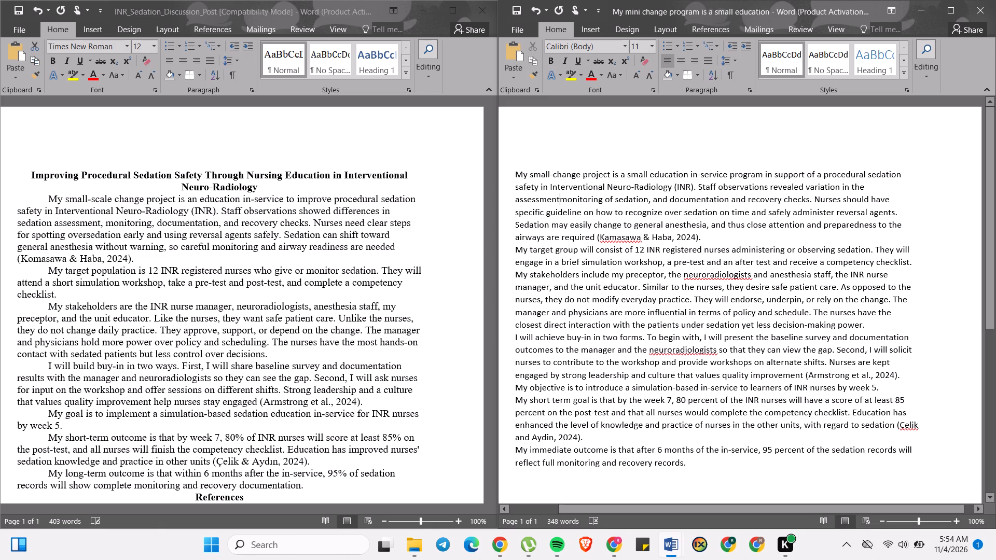
# Cut "monitoring" from after "assessment" in the staff observations sentence, keeping a space before "of sedation".
pyautogui.moveTo(561, 197); pyautogui.dragTo(608, 201)
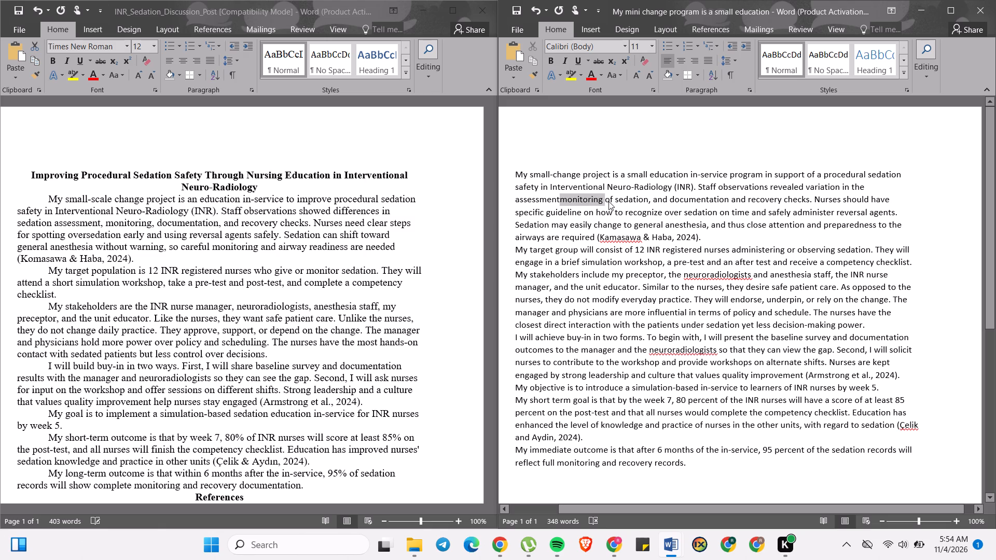
pyautogui.moveTo(608, 201); pyautogui.dragTo(606, 201)
pyautogui.click(588, 201)
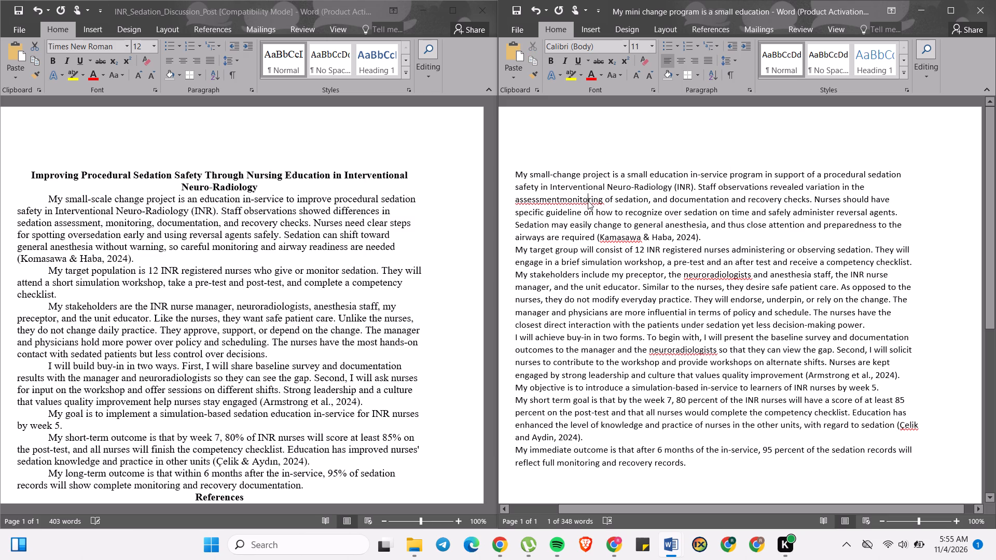
pyautogui.moveTo(605, 200); pyautogui.dragTo(580, 202)
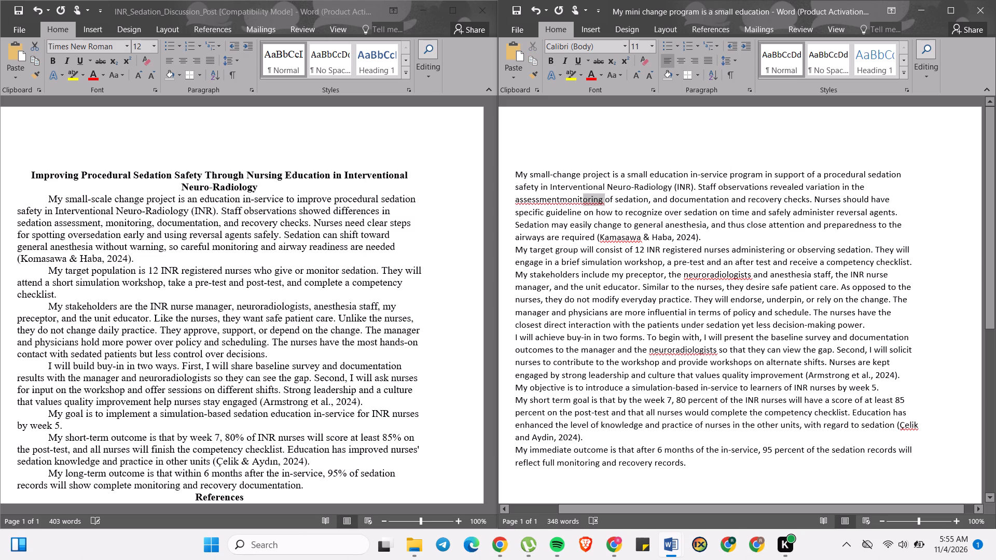
pyautogui.moveTo(580, 202); pyautogui.dragTo(576, 202)
pyautogui.click(575, 202)
pyautogui.rightClick(561, 202)
pyautogui.click(450, 227)
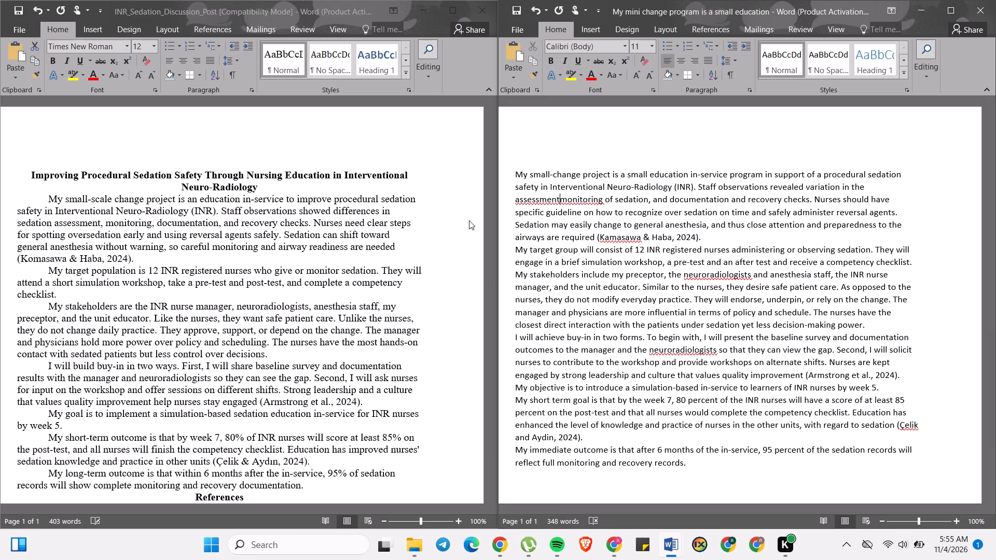
pyautogui.moveTo(560, 202); pyautogui.dragTo(604, 200)
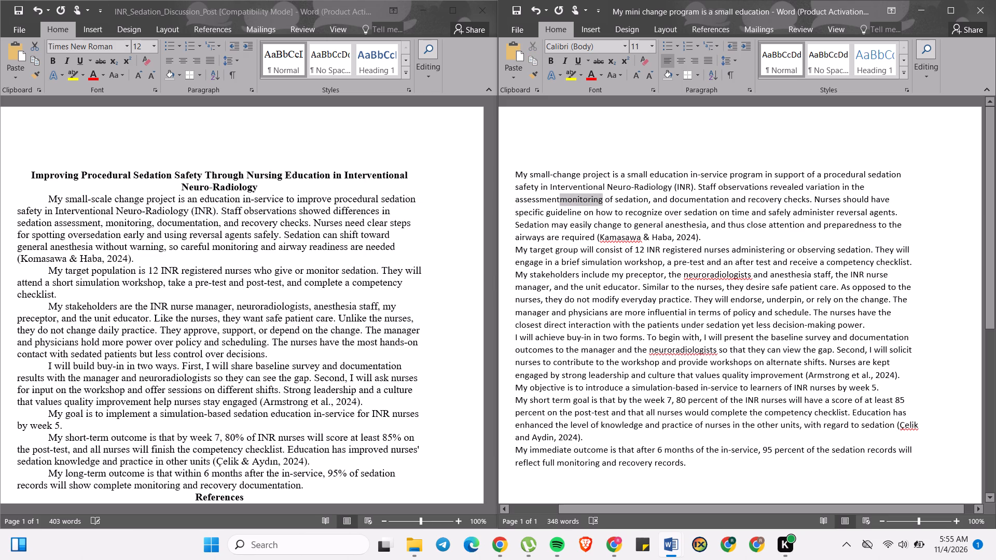
pyautogui.moveTo(604, 200); pyautogui.dragTo(605, 200)
pyautogui.rightClick(591, 203)
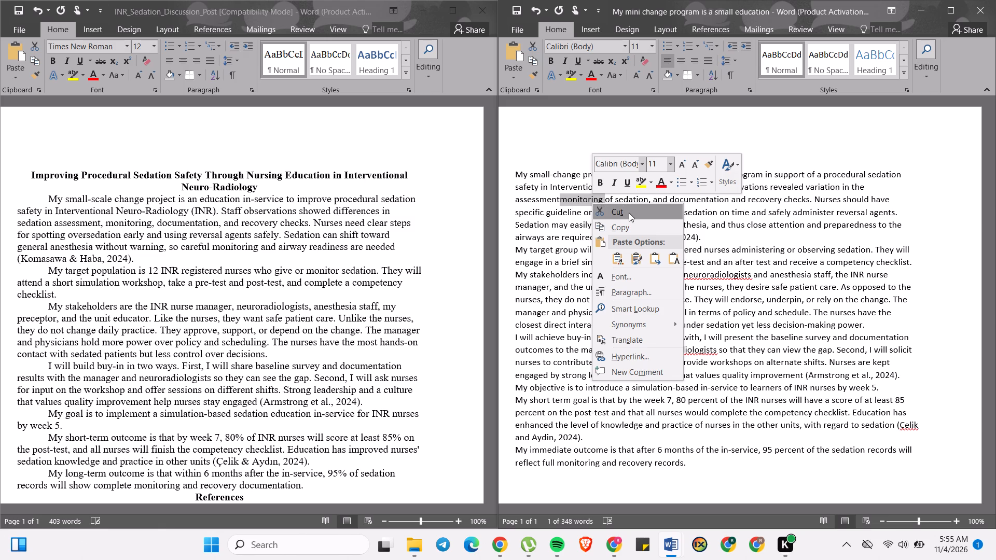
pyautogui.click(629, 213)
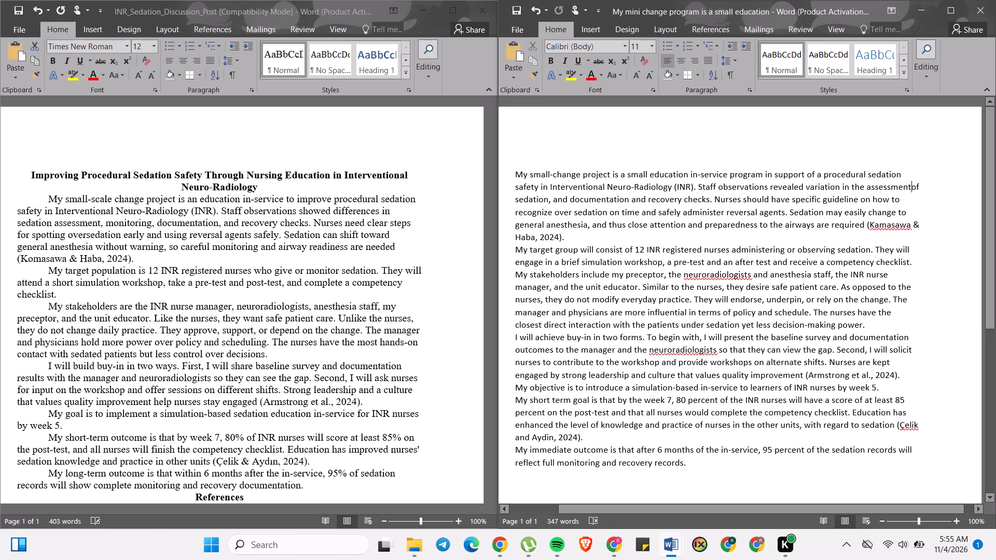
pyautogui.press('space')
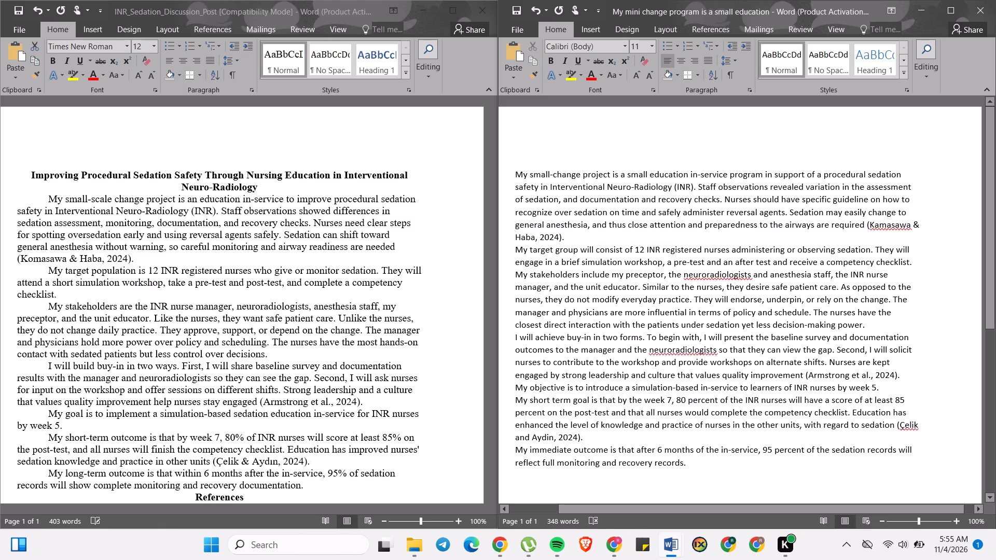
# Paste "monitoring" after "of sedation," in the staff observations sentence and follow it with a comma and a space.
pyautogui.click(562, 201)
pyautogui.rightClick(562, 201)
pyautogui.click(629, 260)
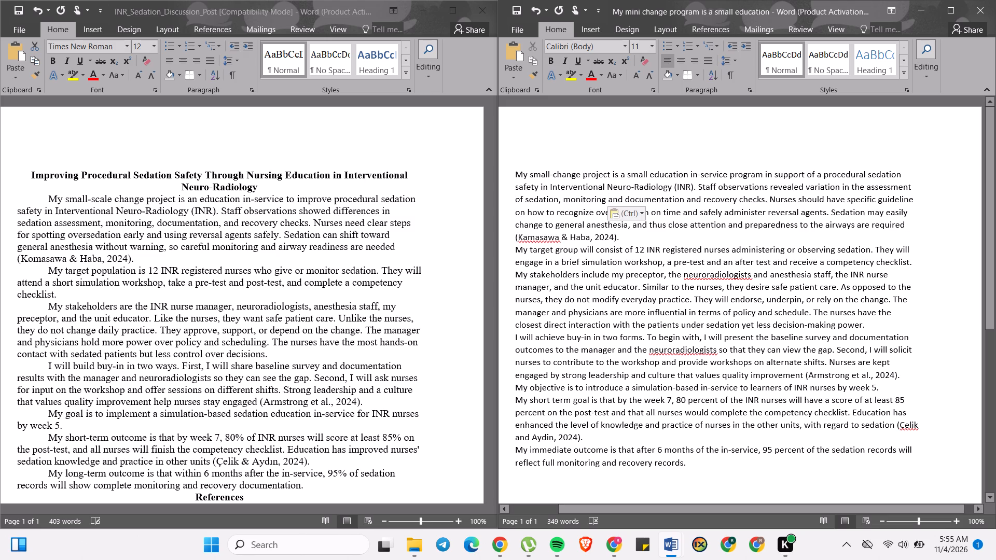
pyautogui.press(',')
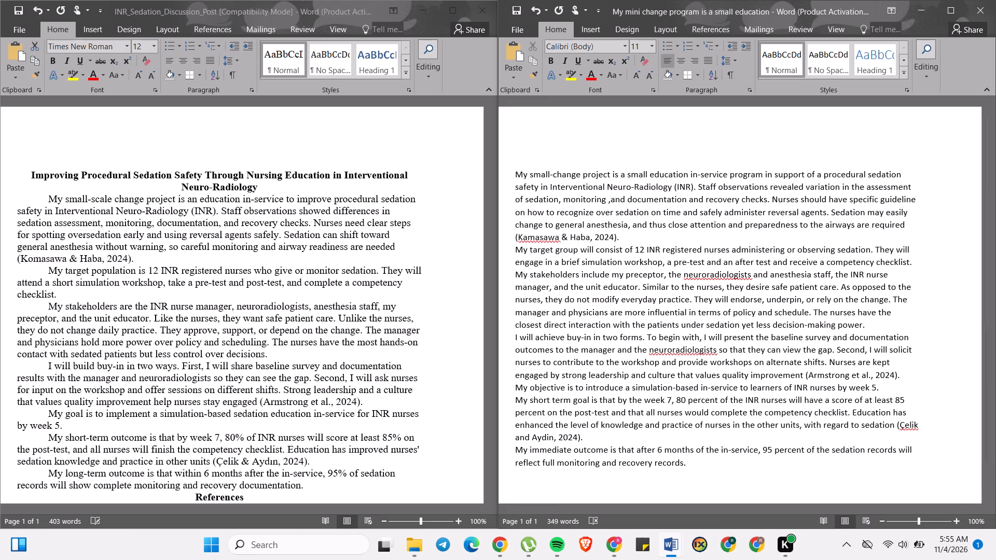
pyautogui.press('BackSpace')
pyautogui.press('BackSpace')
pyautogui.write(',')
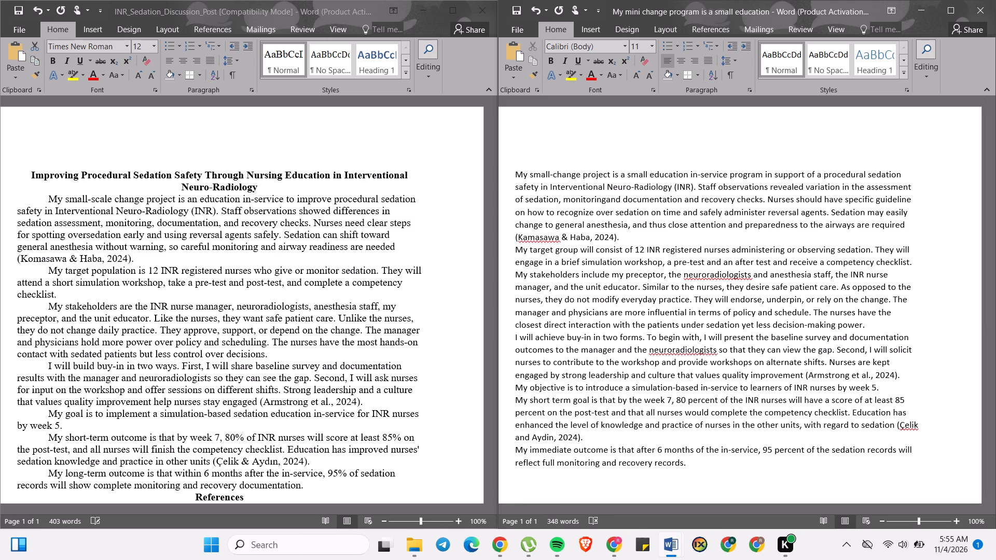
pyautogui.press('space')
# Delete "and" before "documentation" so the phrase reads "monitoring, documentation and recovery checks".
pyautogui.press('Right')
pyautogui.press('Right')
pyautogui.press('Right')
pyautogui.press('Right')
pyautogui.press('BackSpace')
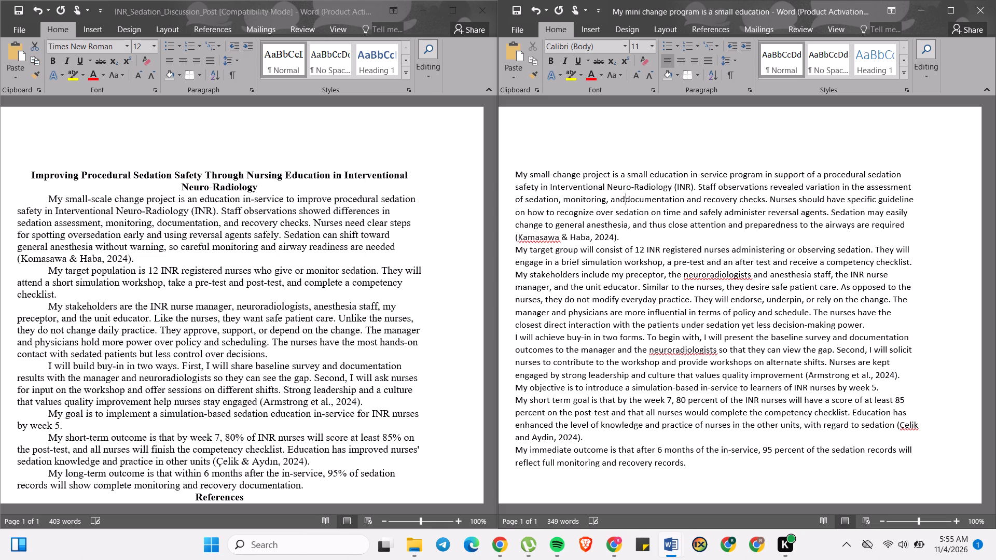
pyautogui.press('BackSpace')
pyautogui.press('BackSpace')
pyautogui.press('BackSpace')
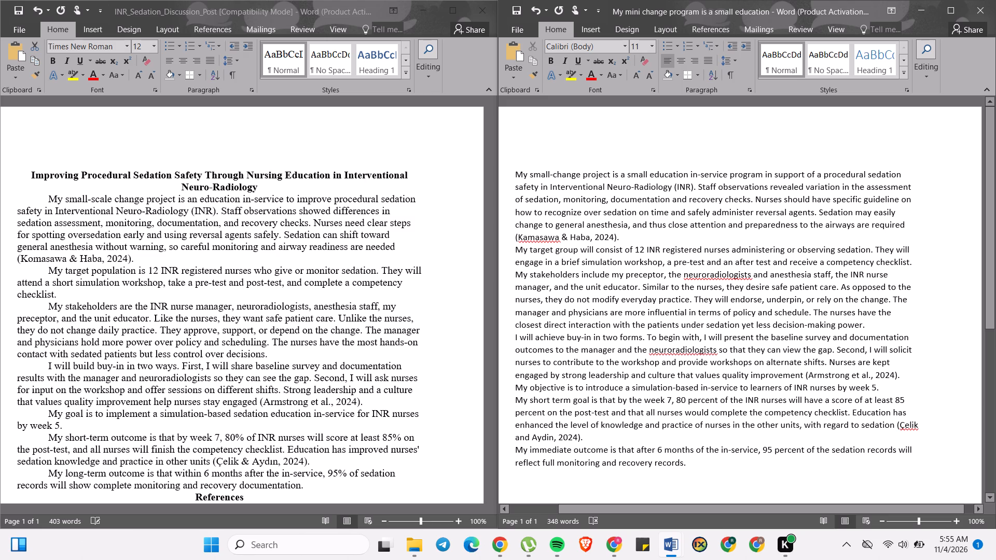
# Replace "guideline" with "steps" in the sentence beginning "Nurses should have specific".
pyautogui.moveTo(863, 199); pyautogui.dragTo(898, 198)
pyautogui.write('steps')
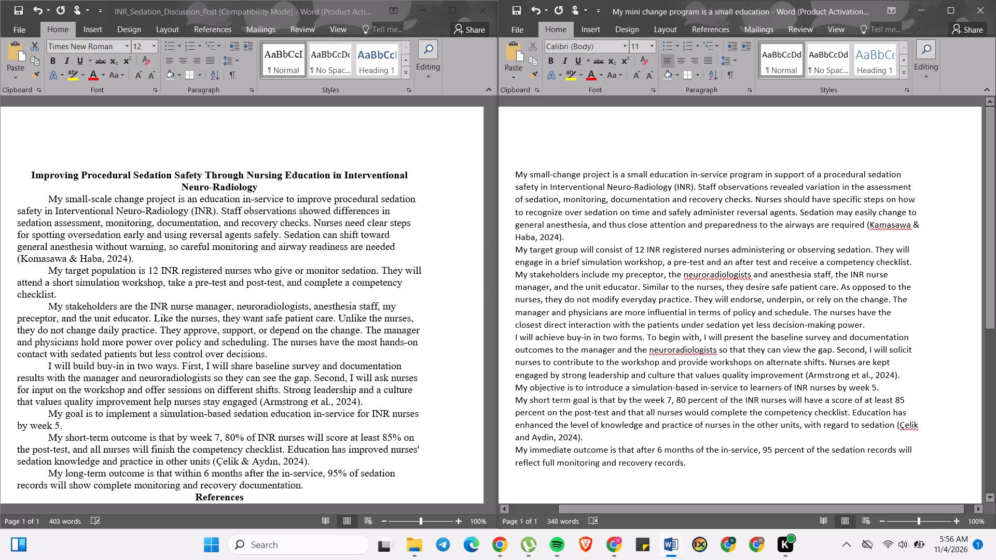
# Replace "preparedness to" with "monitoring of" before "the airways" in the first paragraph.
pyautogui.moveTo(702, 223); pyautogui.dragTo(748, 226)
pyautogui.click(748, 228)
pyautogui.moveTo(704, 224); pyautogui.dragTo(770, 229)
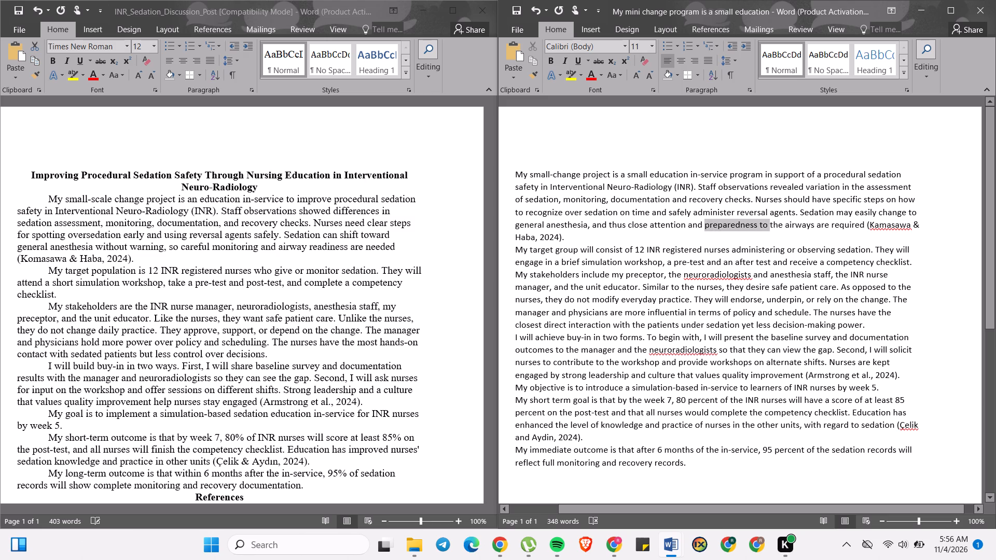
pyautogui.moveTo(770, 229); pyautogui.dragTo(767, 228)
pyautogui.write('monitoring')
pyautogui.press('space')
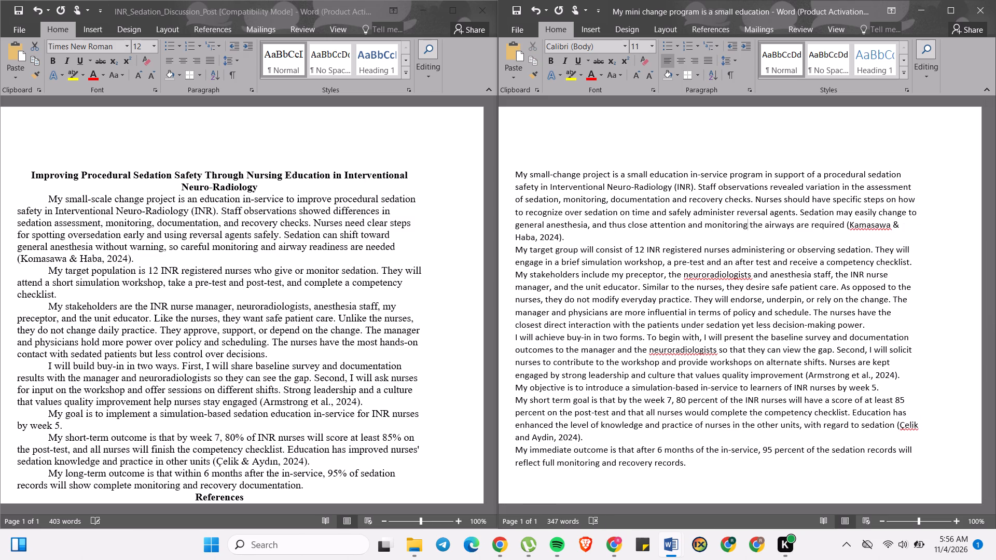
pyautogui.write('of')
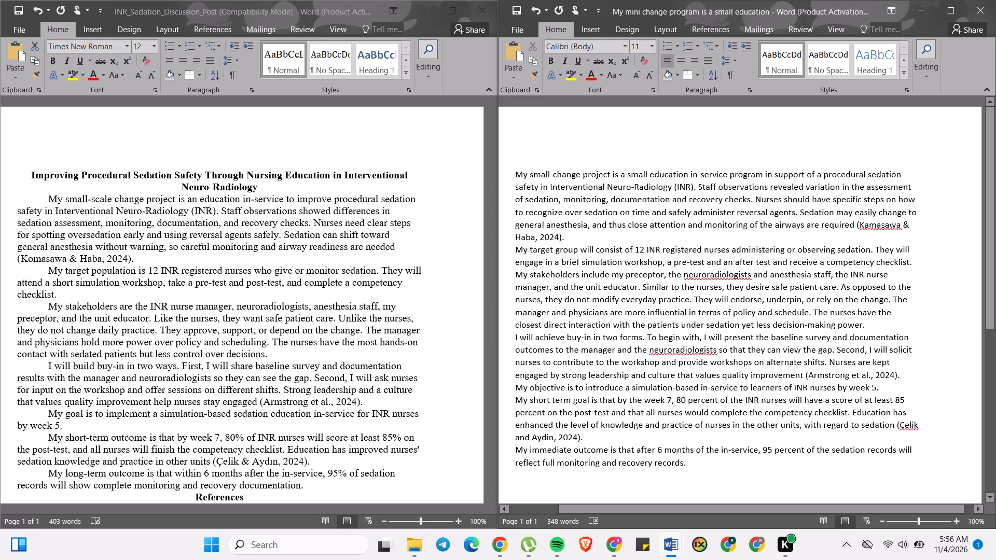
# Replace "group" with "population" in "My target group" at the start of the second paragraph.
pyautogui.click(578, 249)
pyautogui.press('BackSpace')
pyautogui.press('BackSpace')
pyautogui.press('BackSpace')
pyautogui.press('BackSpace')
pyautogui.press('BackSpace')
pyautogui.write('population')
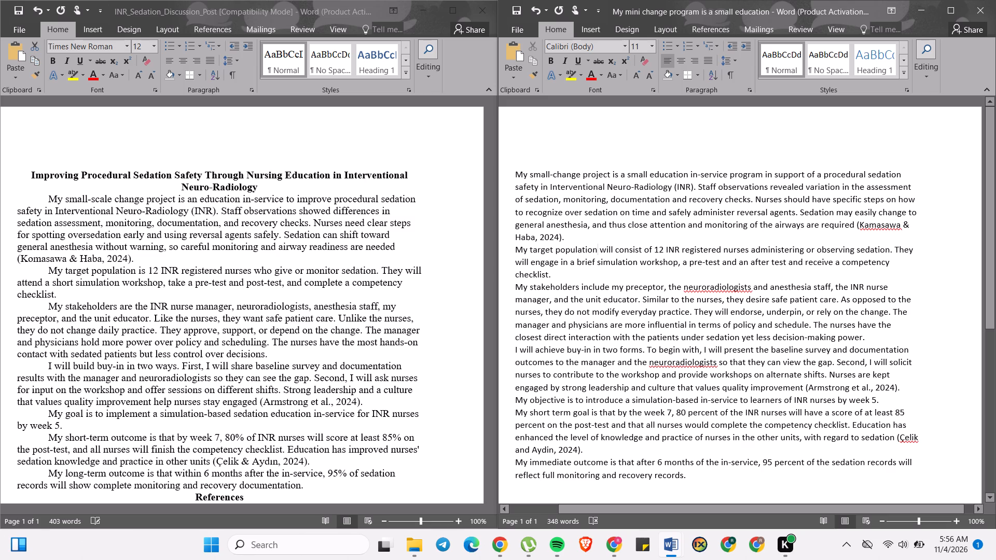
# Replace "observing" with "monitoring" in "administering or observing sedation" in the target population paragraph.
pyautogui.moveTo(817, 250); pyautogui.dragTo(853, 250)
pyautogui.write('monitoring')
# Change "after test" to "post-test" in the target population paragraph.
pyautogui.hscroll(-1, 579, 268)
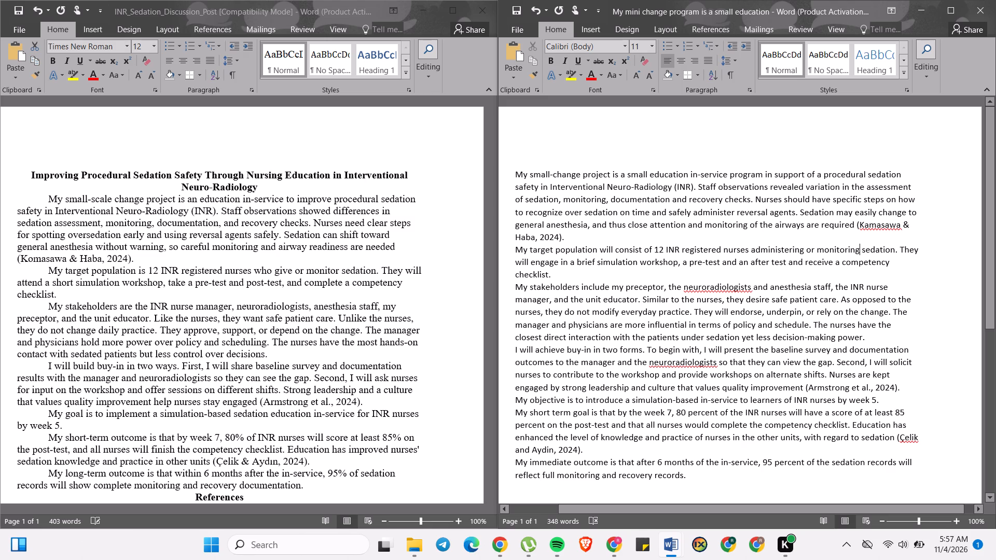
pyautogui.click(767, 262)
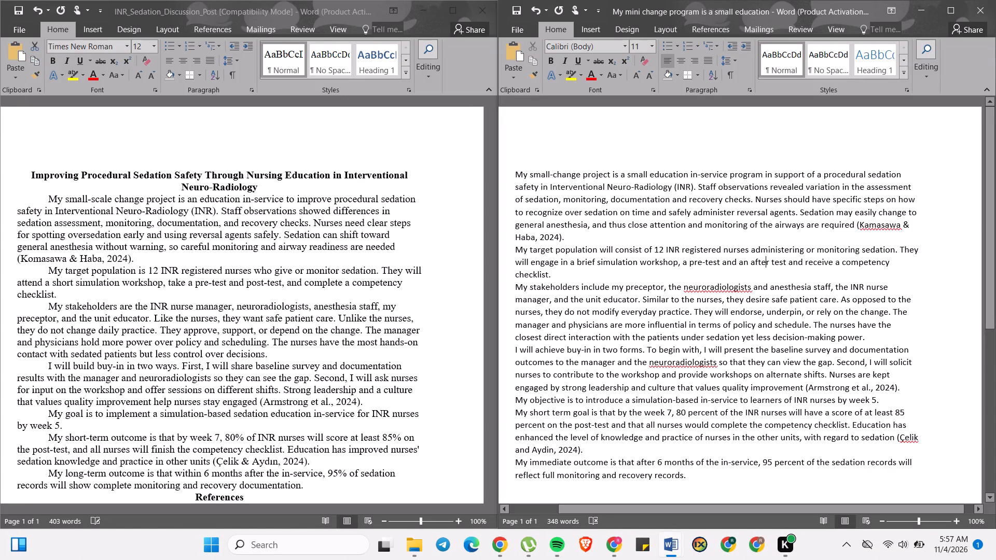
pyautogui.click(771, 262)
pyautogui.press('BackSpace')
pyautogui.press('BackSpace')
pyautogui.press('BackSpace')
pyautogui.press('BackSpace')
pyautogui.press('BackSpace')
pyautogui.press('BackSpace')
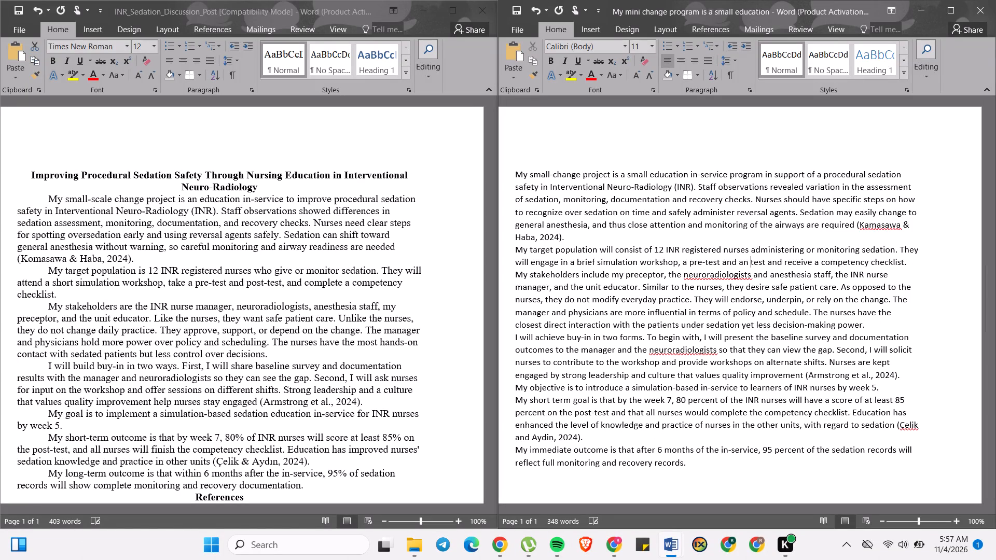
pyautogui.write('post-')
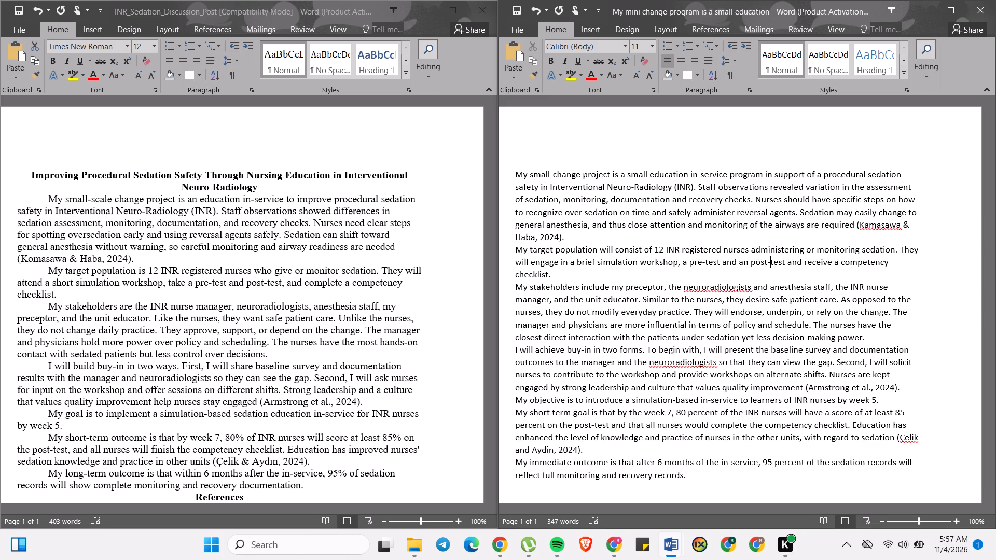
# Insert "take" before "a pre-test" in the target population paragraph.
pyautogui.click(683, 261)
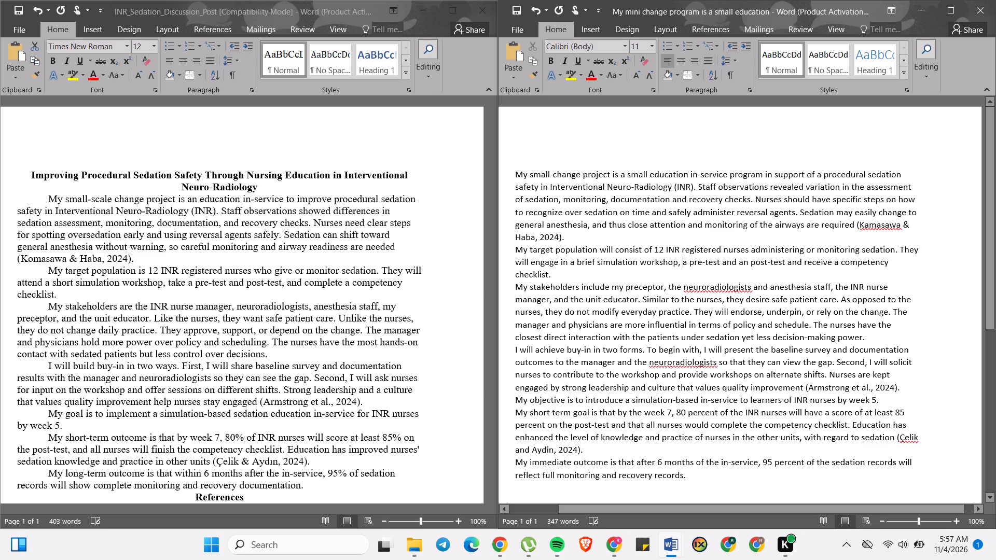
pyautogui.write('take')
pyautogui.press('space')
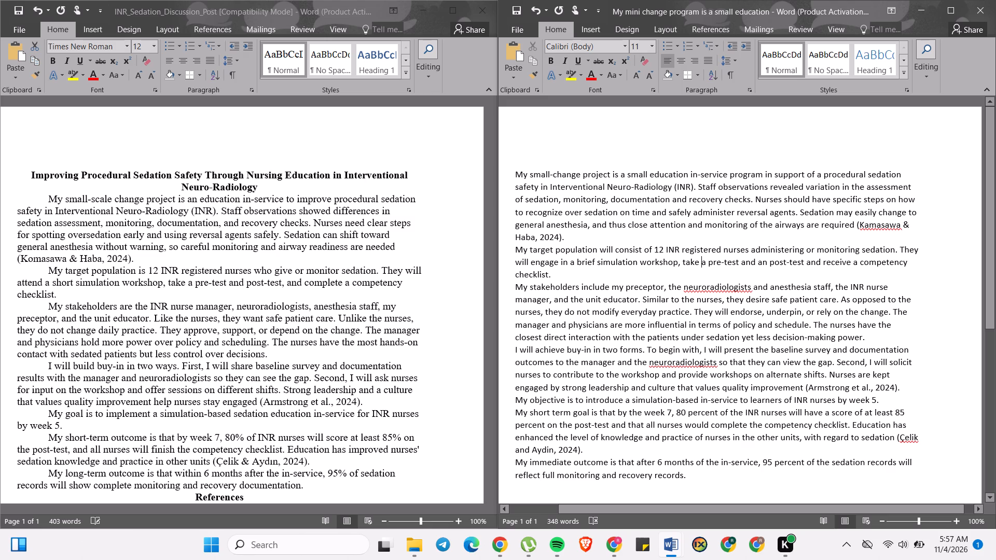
# Replace "receive" with "fill" before "a competency checklist" in the target population paragraph.
pyautogui.click(849, 261)
pyautogui.press('BackSpace')
pyautogui.press('BackSpace')
pyautogui.press('BackSpace')
pyautogui.press('BackSpace')
pyautogui.press('BackSpace')
pyautogui.press('BackSpace')
pyautogui.press('BackSpace')
pyautogui.write('fill')
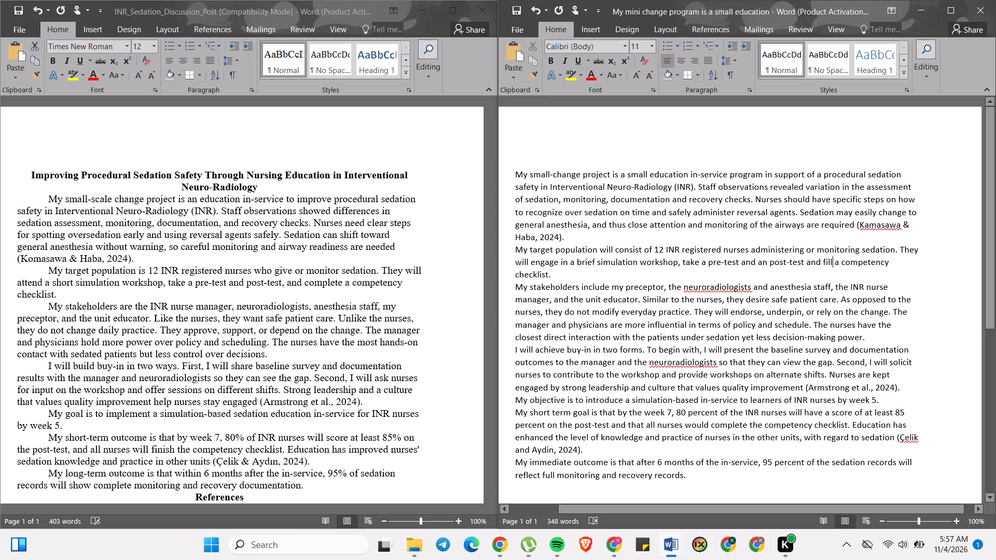
# Replace "and" between "neuroradiologists" and "anesthesia staff" with a comma in the stakeholders paragraph.
pyautogui.click(766, 290)
pyautogui.press('BackSpace')
pyautogui.press('BackSpace')
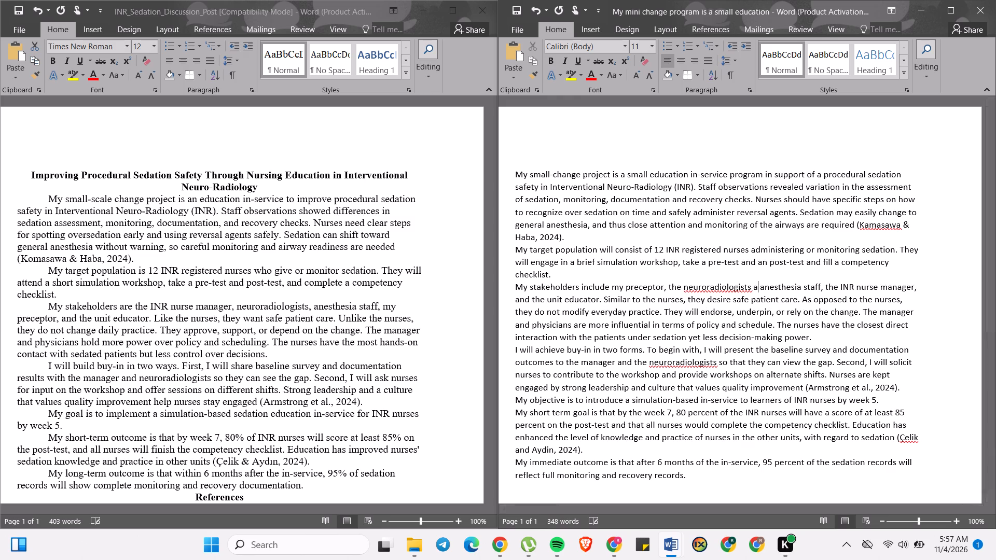
pyautogui.press('BackSpace')
pyautogui.press('BackSpace')
pyautogui.write(',')
pyautogui.press('space')
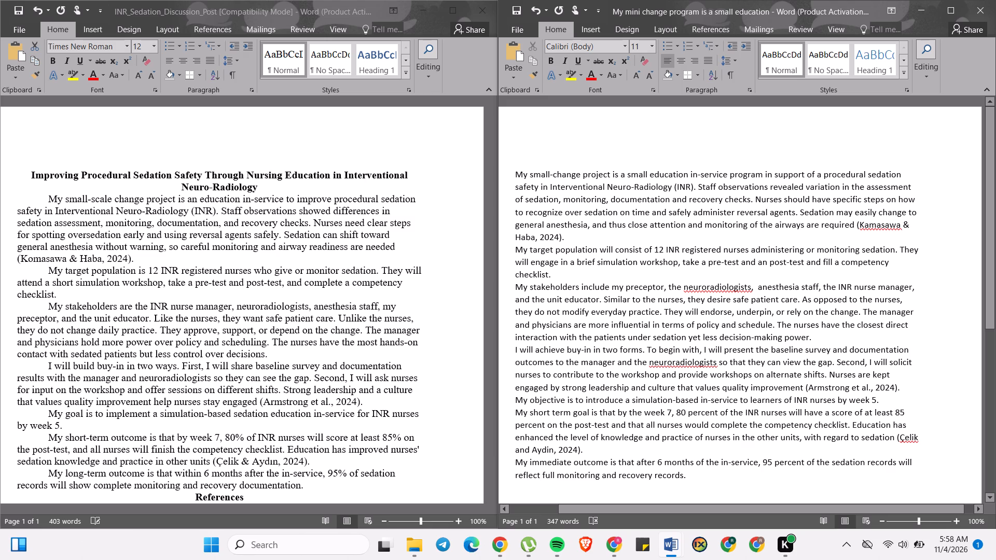
# Replace "modify" with "change" before "everyday practice" in the stakeholders paragraph.
pyautogui.click(589, 310)
pyautogui.press('BackSpace')
pyautogui.press('BackSpace')
pyautogui.press('BackSpace')
pyautogui.press('BackSpace')
pyautogui.press('BackSpace')
pyautogui.press('BackSpace')
pyautogui.press('BackSpace')
pyautogui.press('space')
pyautogui.write('chage')
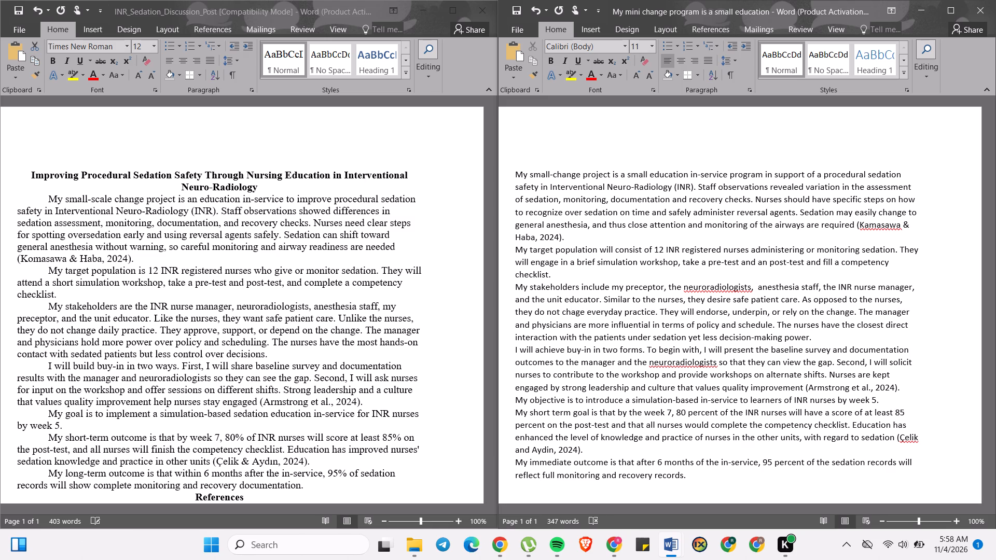
pyautogui.press('BackSpace')
pyautogui.press('BackSpace')
pyautogui.write('nge')
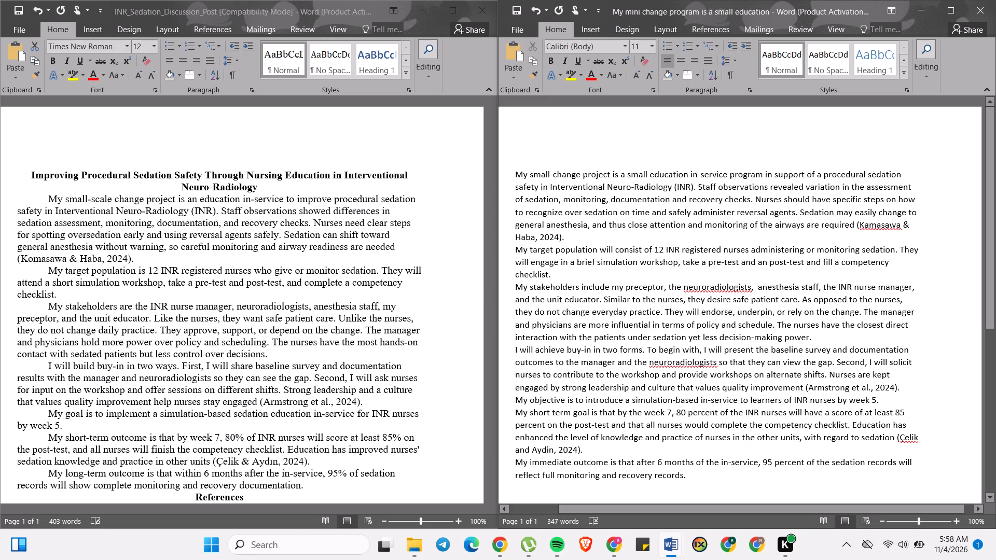
# Delete "will" before "endorse, underpin, or rely on the change" in the stakeholders paragraph.
pyautogui.click(702, 314)
pyautogui.press('BackSpace')
pyautogui.press('BackSpace')
pyautogui.press('BackSpace')
pyautogui.press('BackSpace')
pyautogui.press('BackSpace')
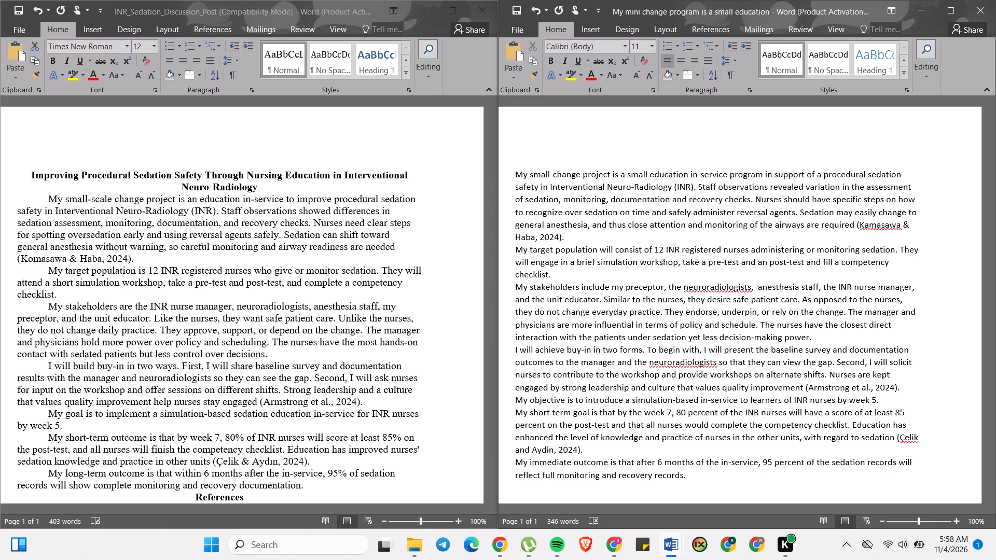
# Change "schedule" to "scheduling" after "policy and" in the stakeholders paragraph.
pyautogui.click(757, 328)
pyautogui.press('BackSpace')
pyautogui.write('ing')
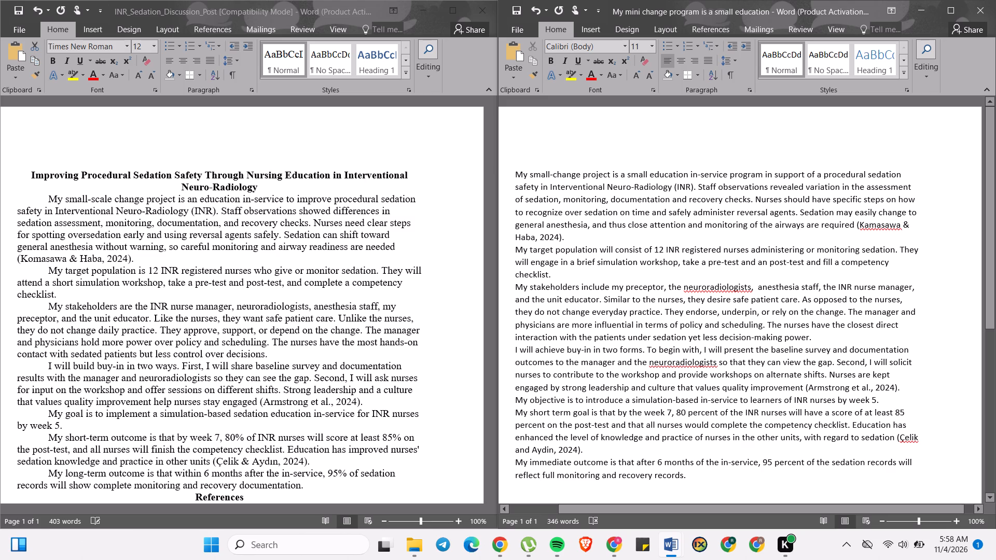
# Replace "in terms of" with "when it comes to" before "policy and scheduling" in the stakeholders paragraph.
pyautogui.moveTo(635, 323); pyautogui.dragTo(678, 324)
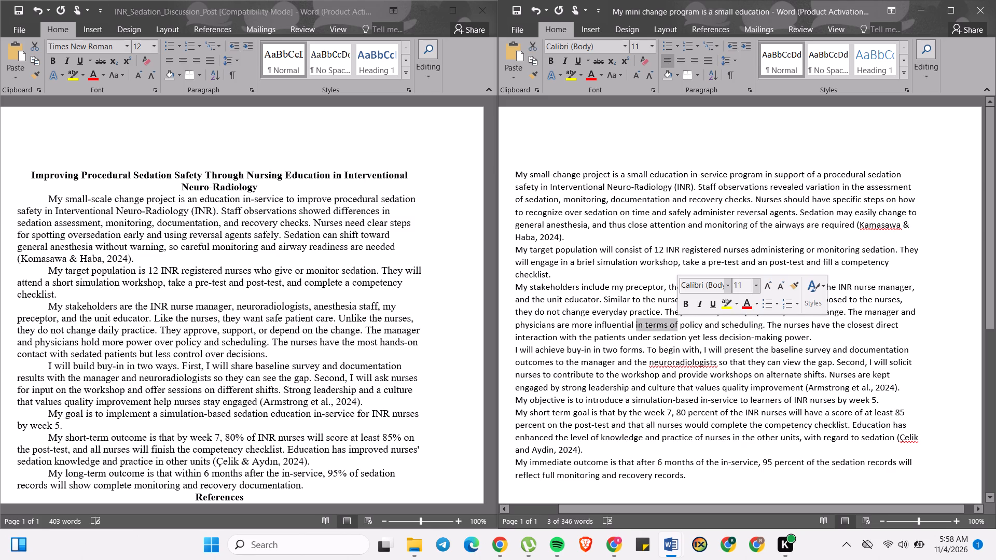
pyautogui.write('when it comes ti')
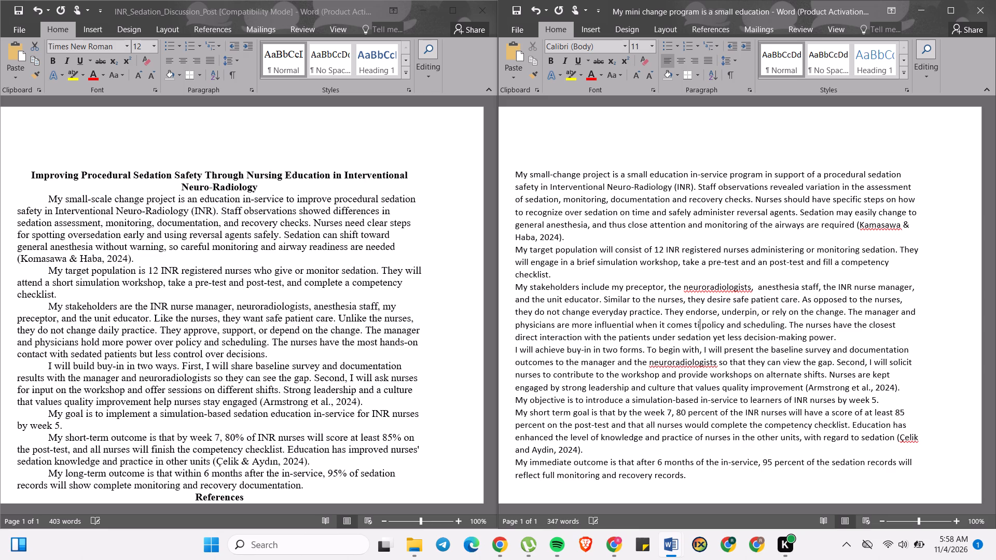
pyautogui.press('BackSpace')
pyautogui.press('o')
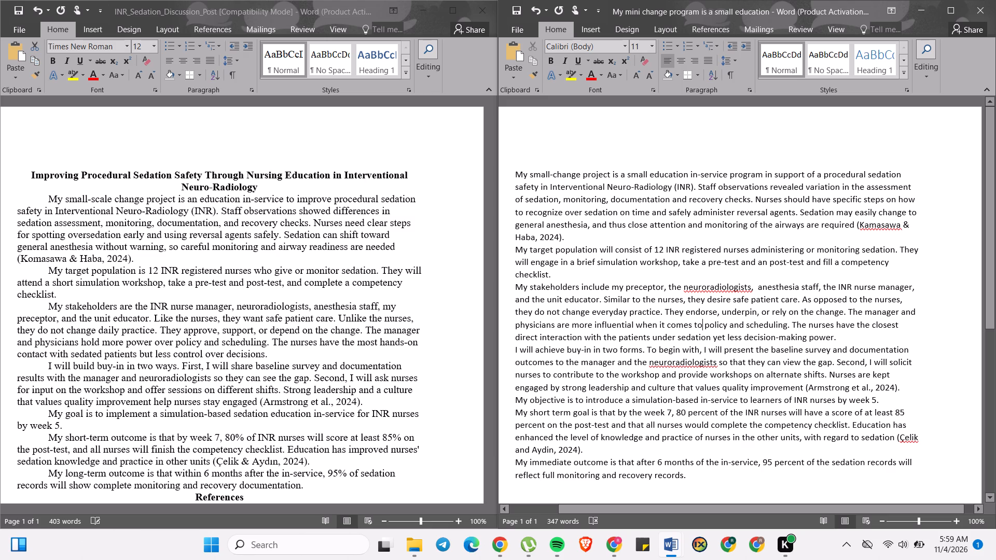
# Replace "power" with "control" after "decision-making" at the end of the stakeholders paragraph.
pyautogui.click(833, 341)
pyautogui.press('BackSpace')
pyautogui.press('BackSpace')
pyautogui.press('BackSpace')
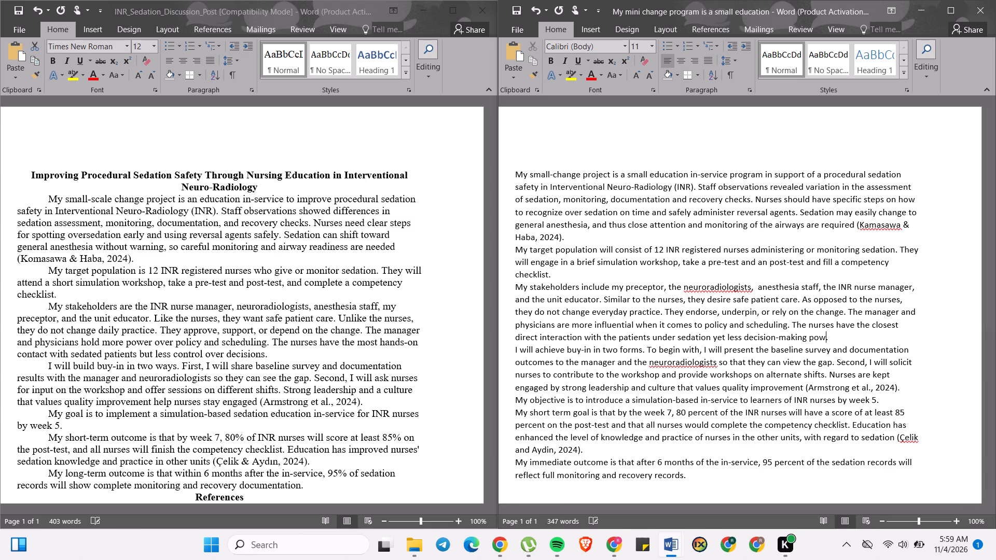
pyautogui.press('BackSpace')
pyautogui.press('BackSpace')
pyautogui.write('control')
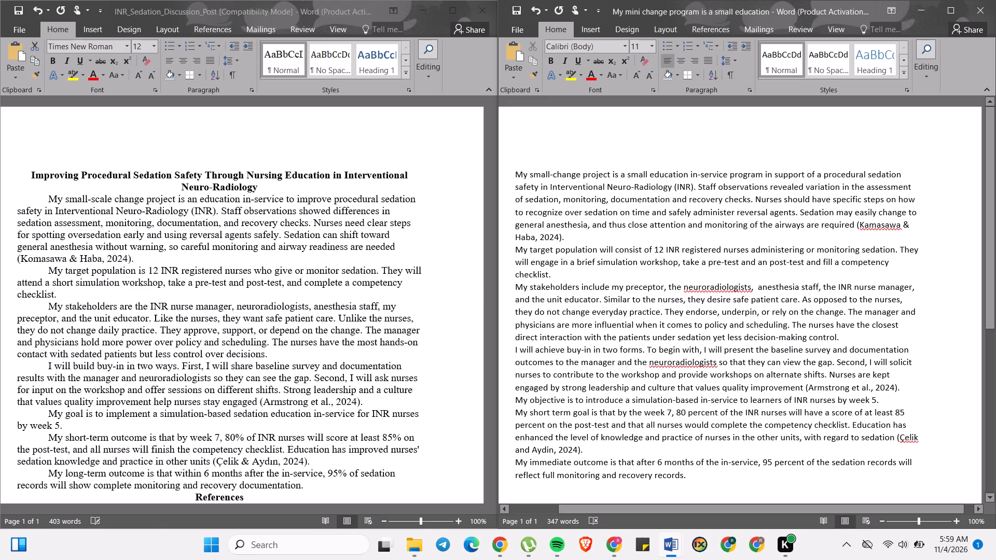
# Replace "forms" with "ways" in the first sentence of the buy-in paragraph.
pyautogui.click(642, 351)
pyautogui.press('BackSpace')
pyautogui.press('BackSpace')
pyautogui.press('BackSpace')
pyautogui.press('BackSpace')
pyautogui.press('BackSpace')
pyautogui.press('BackSpace')
pyautogui.press('space')
pyautogui.write('ways')
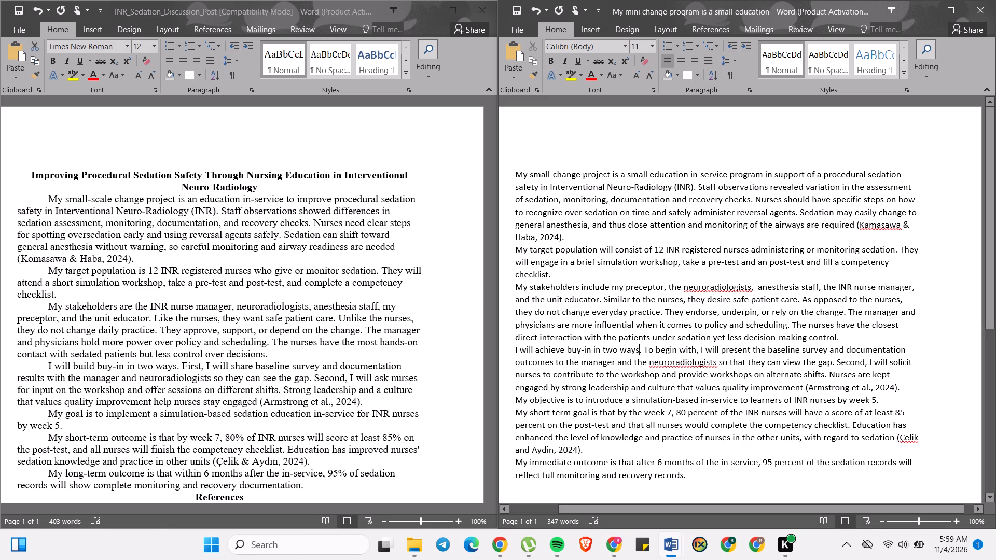
# Replace "present" with "share" before "the baseline survey" in the buy-in paragraph.
pyautogui.click(752, 349)
pyautogui.press('BackSpace')
pyautogui.press('BackSpace')
pyautogui.press('BackSpace')
pyautogui.press('BackSpace')
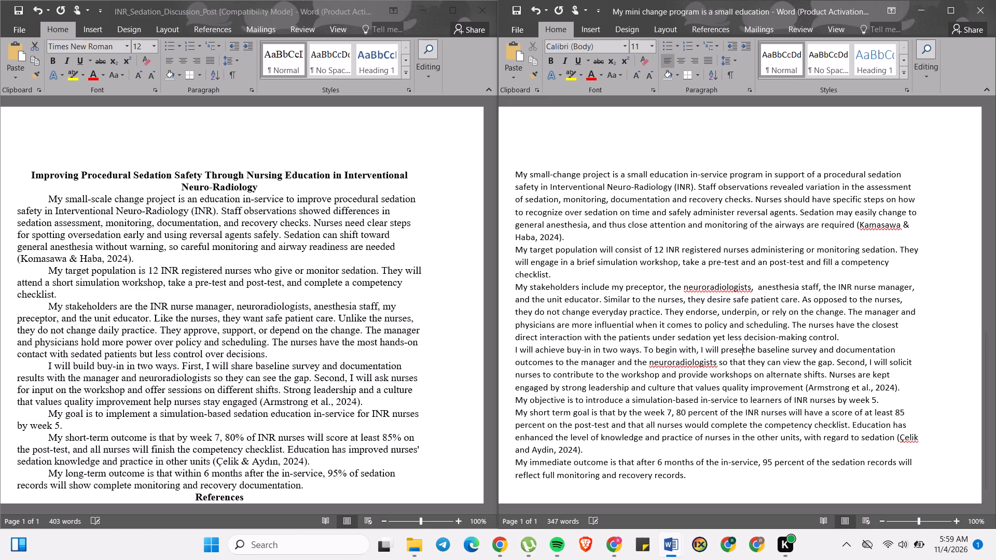
pyautogui.press('BackSpace')
pyautogui.press('BackSpace')
pyautogui.press('BackSpace')
pyautogui.press('BackSpace')
pyautogui.write('share')
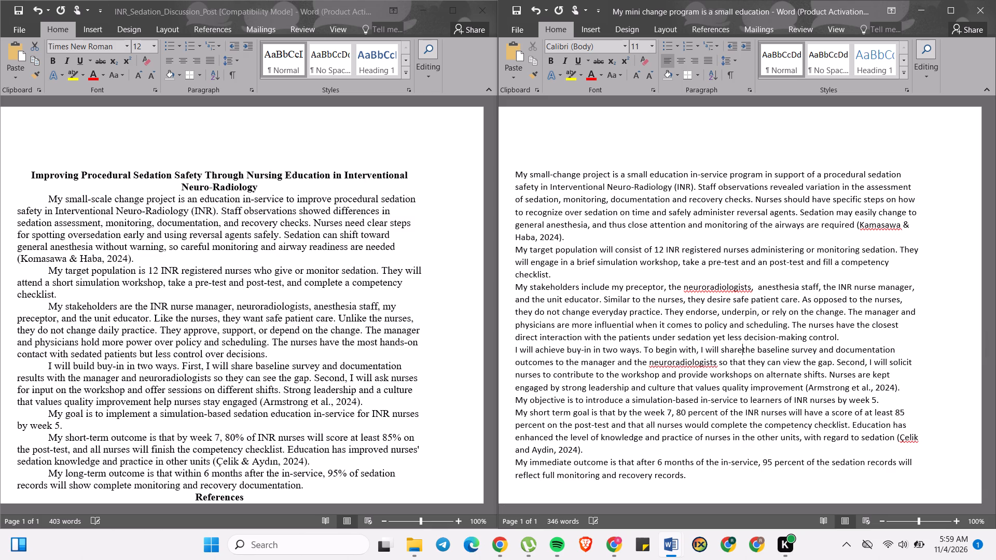
pyautogui.press('space')
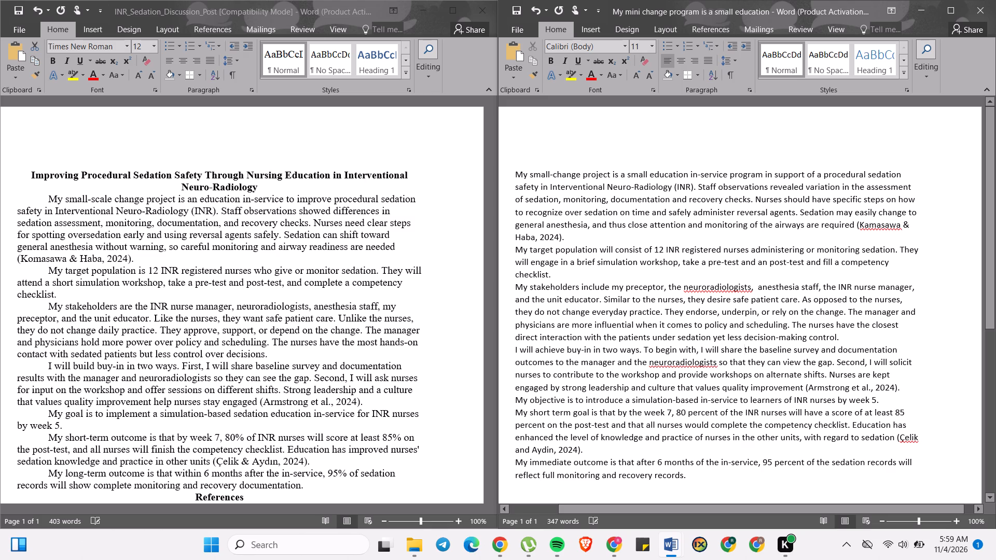
# Replace "to" with "with" between "outcomes" and "the manager" in the buy-in paragraph.
pyautogui.click(562, 363)
pyautogui.press('BackSpace')
pyautogui.press('BackSpace')
pyautogui.write('with')
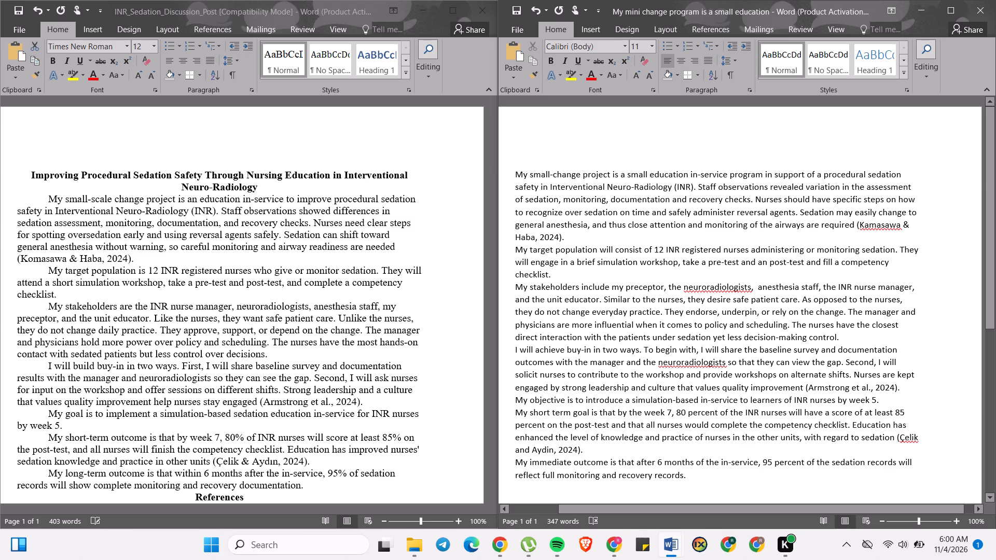
pyautogui.click(848, 365)
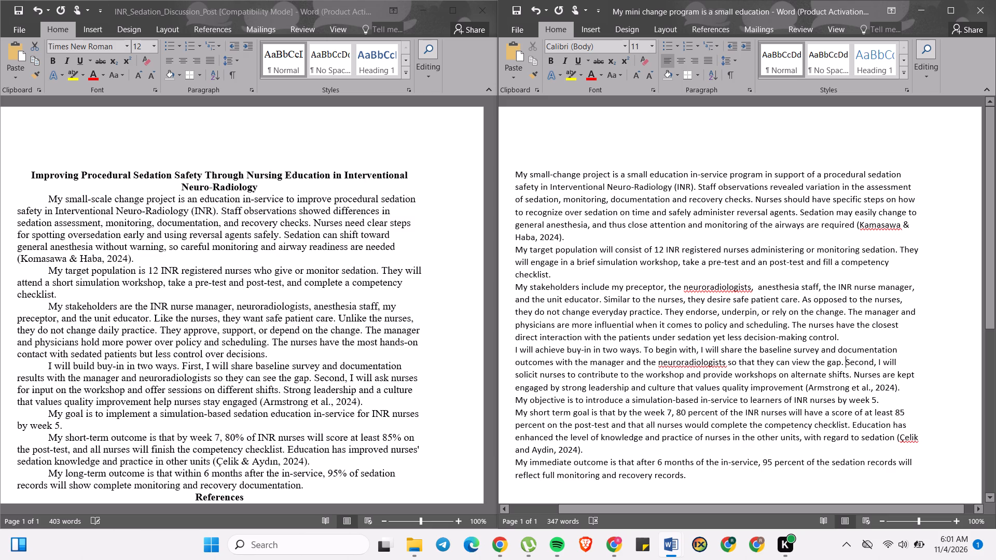
# Replace "objective" with "goal" in the sentence about introducing a simulation-based in-service.
pyautogui.click(562, 402)
pyautogui.press('Right')
pyautogui.press('BackSpace')
pyautogui.press('BackSpace')
pyautogui.press('BackSpace')
pyautogui.press('BackSpace')
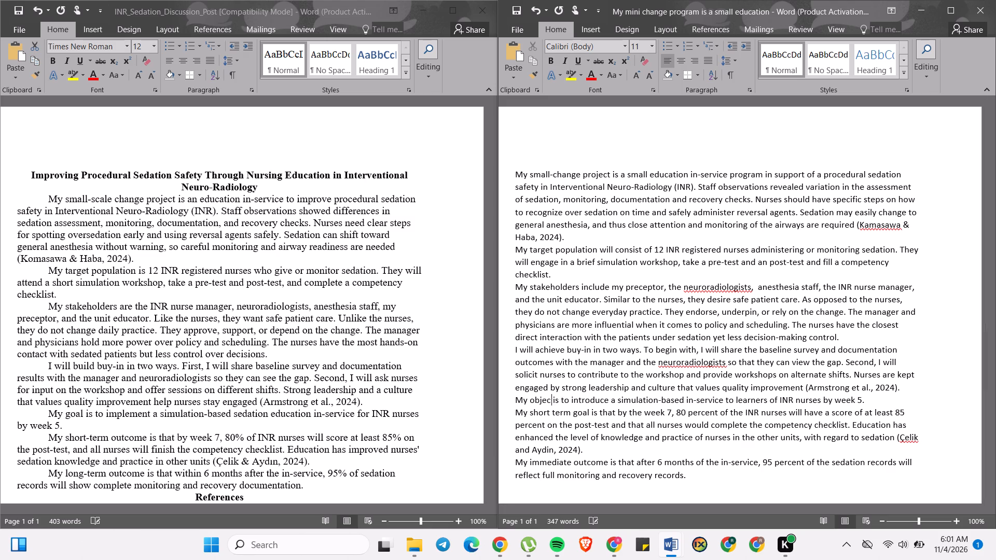
pyautogui.press('BackSpace')
pyautogui.press('BackSpace')
pyautogui.press('BackSpace')
pyautogui.press('BackSpace')
pyautogui.press('BackSpace')
pyautogui.write('goal')
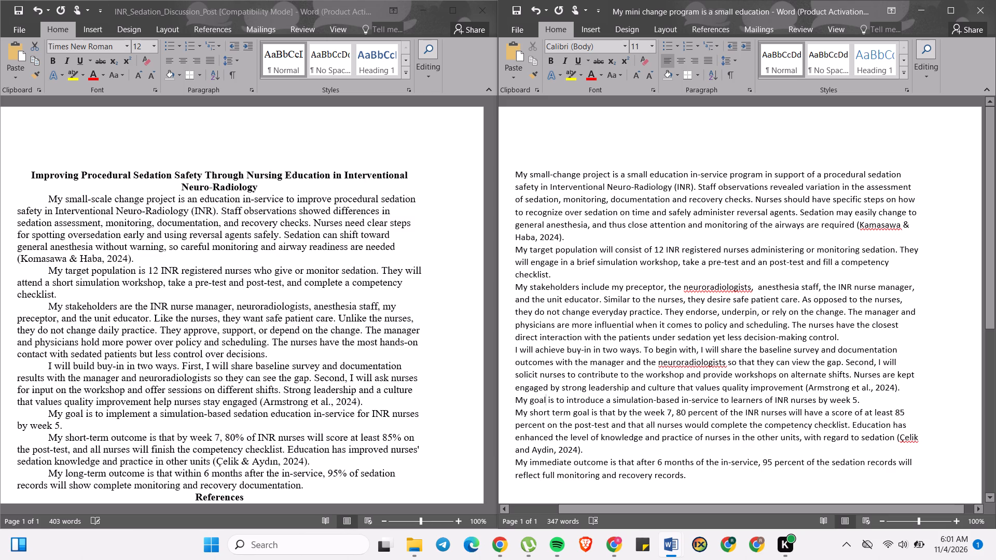
# Replace "immediate" with "long-term" before "outcome" in the last paragraph.
pyautogui.scroll(-1, 720, 413)
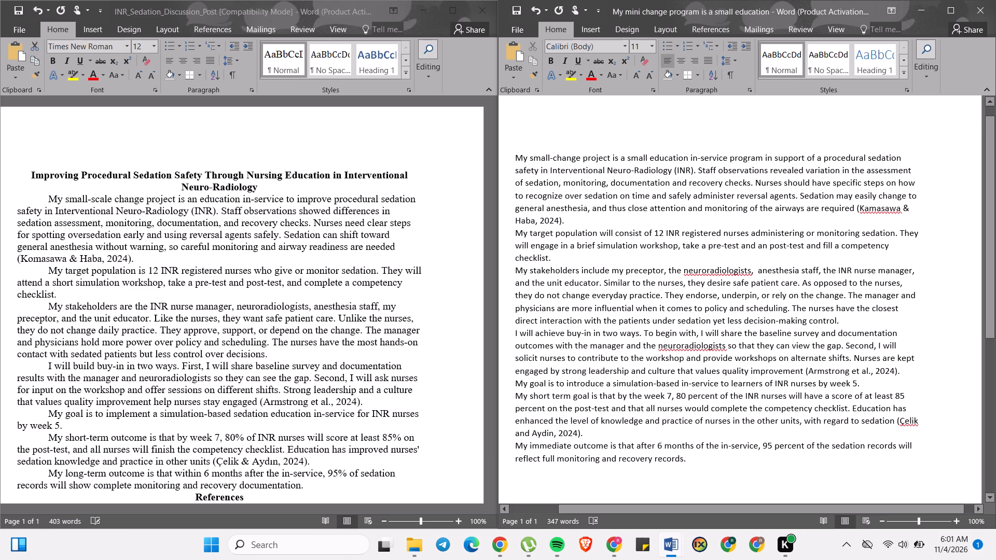
pyautogui.scroll(-1, 631, 418)
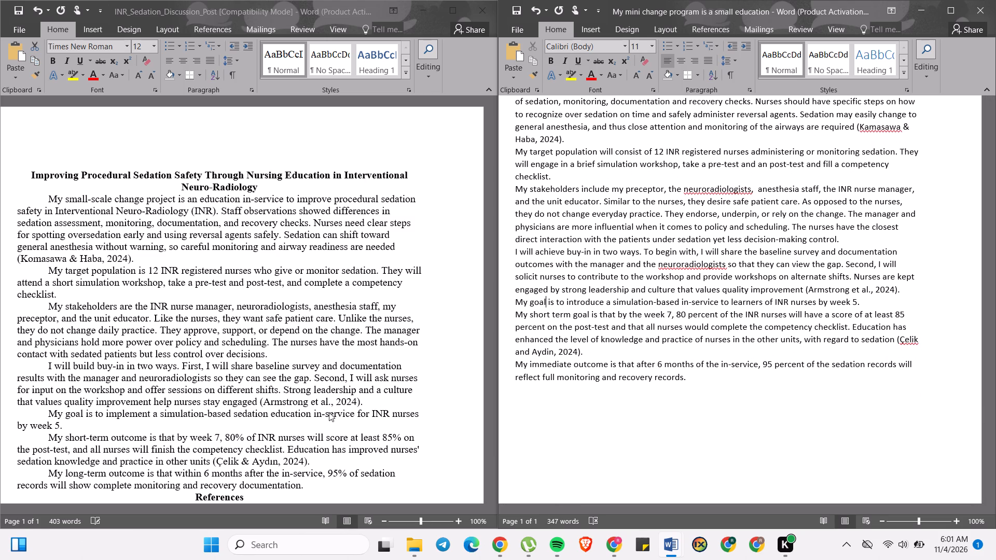
pyautogui.scroll(-1, 248, 422)
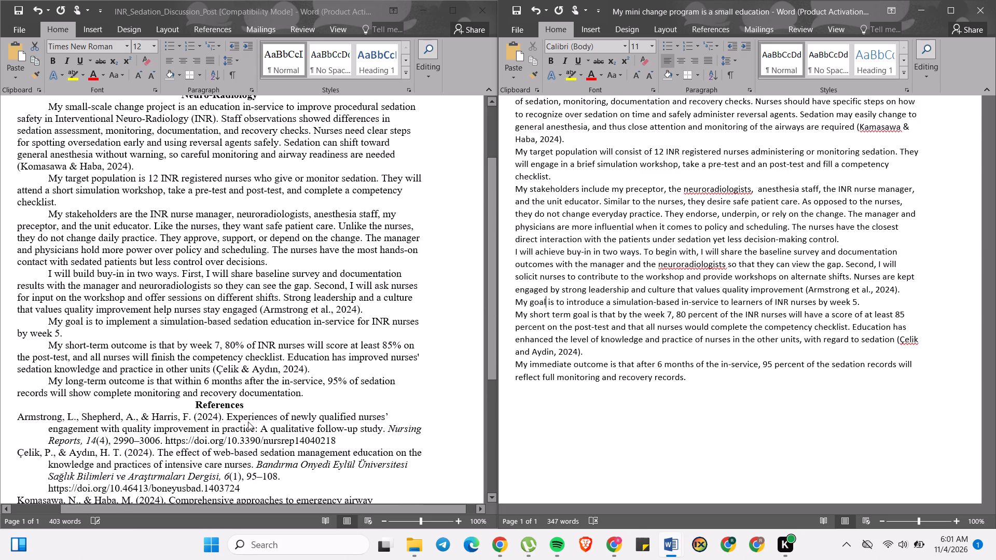
pyautogui.scroll(-1, 248, 422)
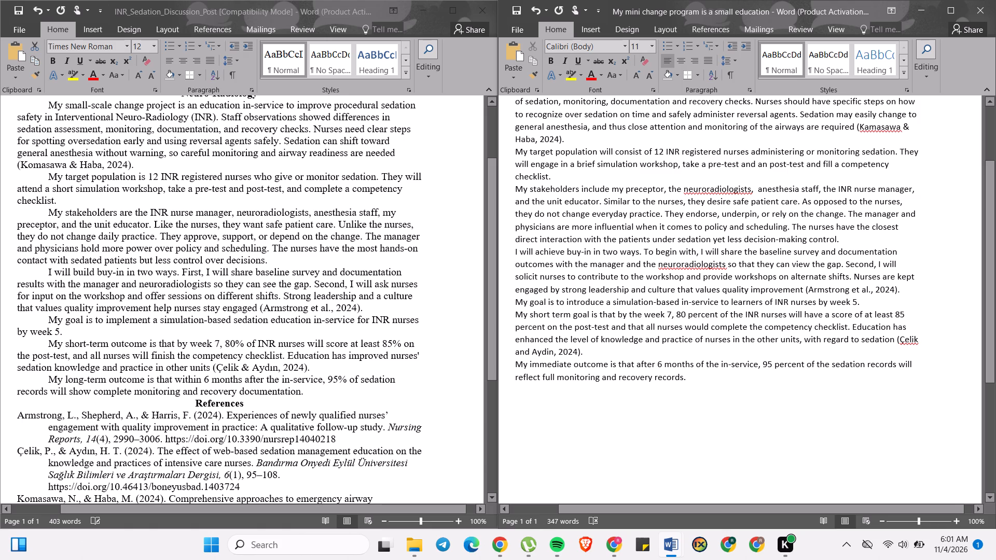
pyautogui.click(571, 365)
pyautogui.press('BackSpace')
pyautogui.press('BackSpace')
pyautogui.press('BackSpace')
pyautogui.press('BackSpace')
pyautogui.press('BackSpace')
pyautogui.press('BackSpace')
pyautogui.press('BackSpace')
pyautogui.press('BackSpace')
pyautogui.press('BackSpace')
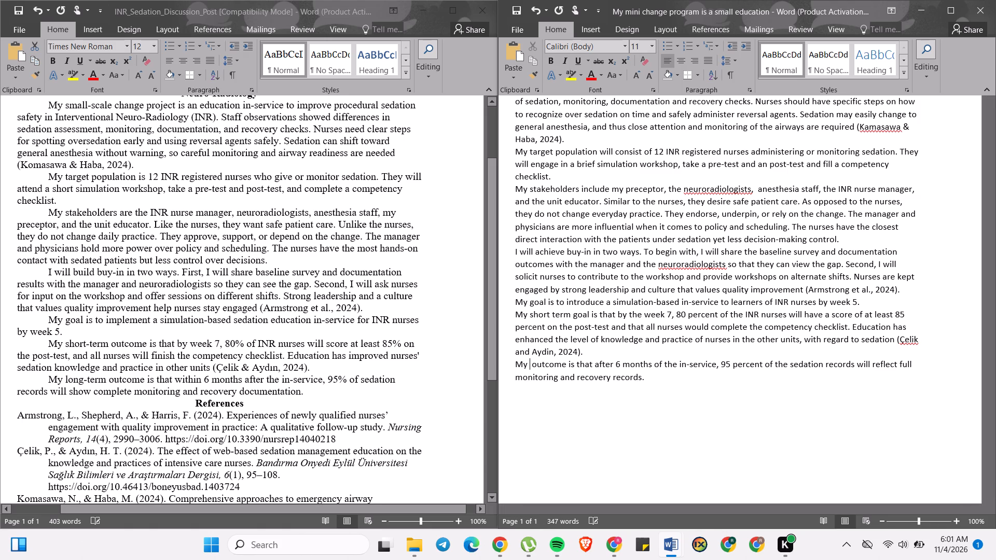
pyautogui.write('lon')
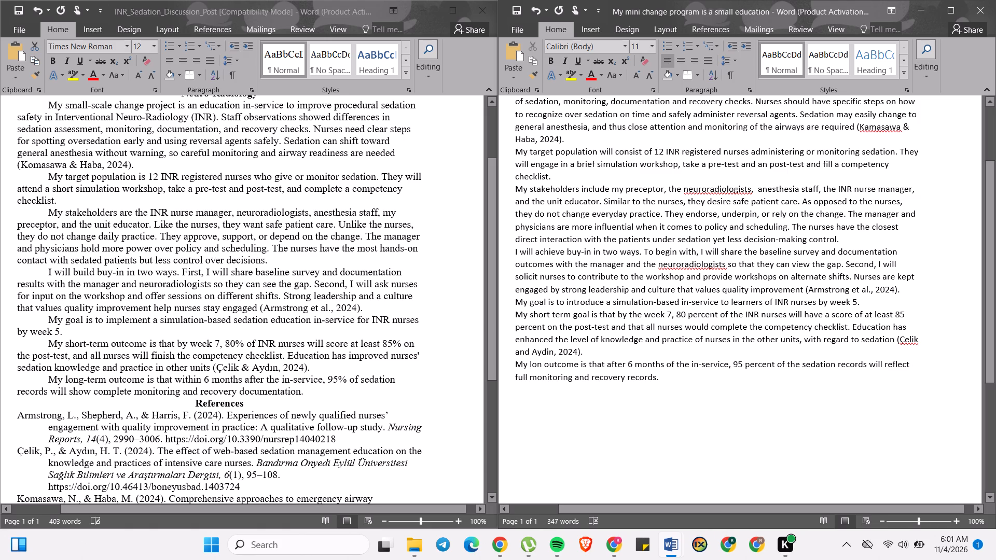
pyautogui.write('g-term')
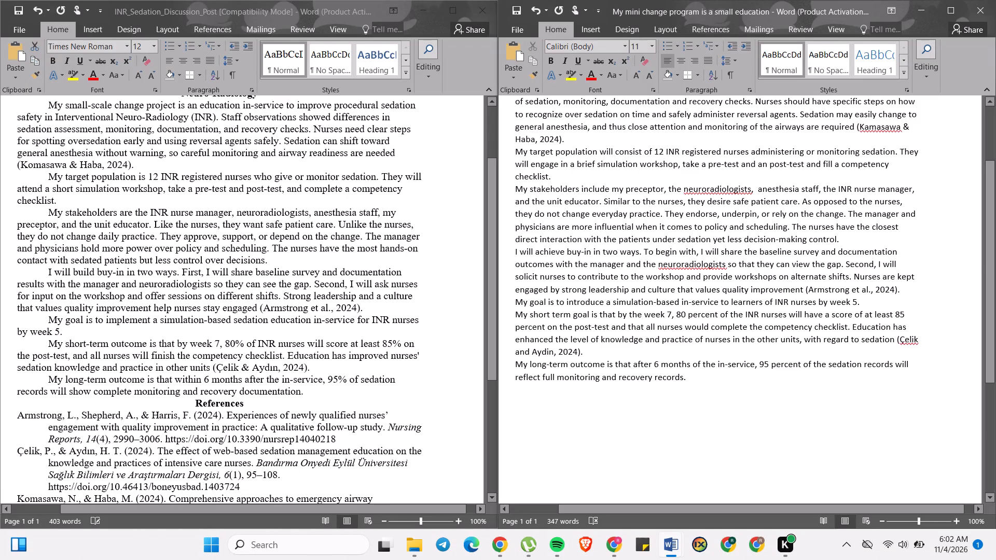
# Replace the final word "records" with "documentation" after "monitoring and recovery" in the last paragraph.
pyautogui.click(683, 376)
pyautogui.press('BackSpace')
pyautogui.press('BackSpace')
pyautogui.press('BackSpace')
pyautogui.press('BackSpace')
pyautogui.press('BackSpace')
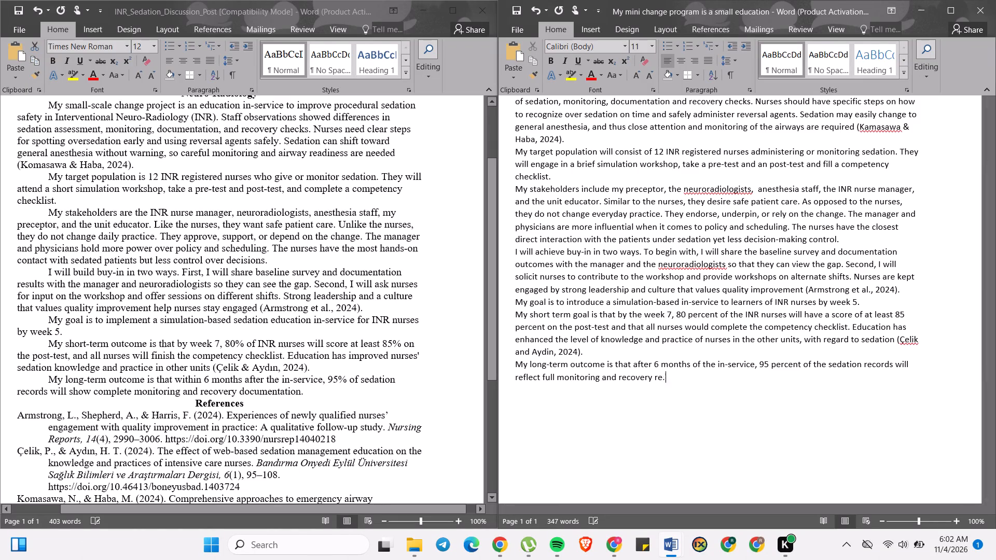
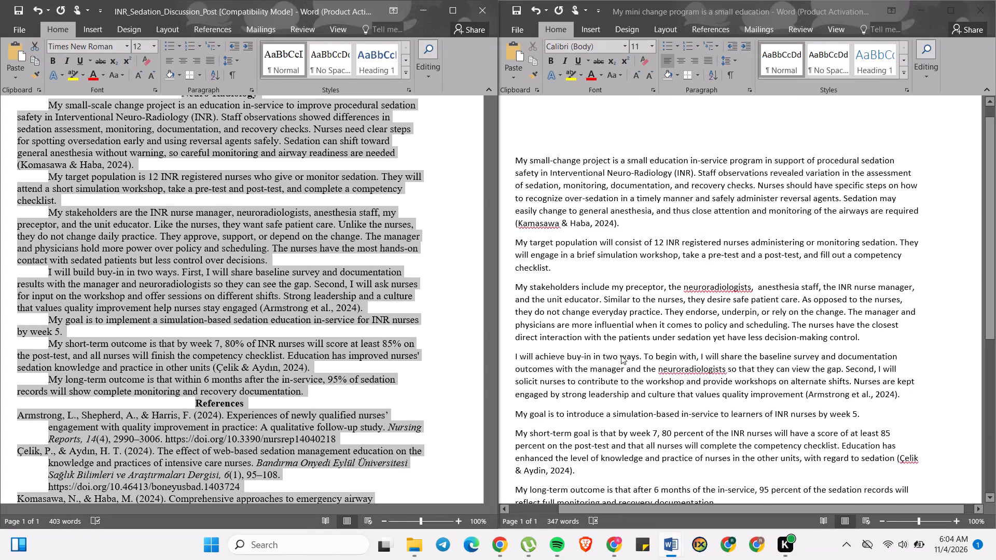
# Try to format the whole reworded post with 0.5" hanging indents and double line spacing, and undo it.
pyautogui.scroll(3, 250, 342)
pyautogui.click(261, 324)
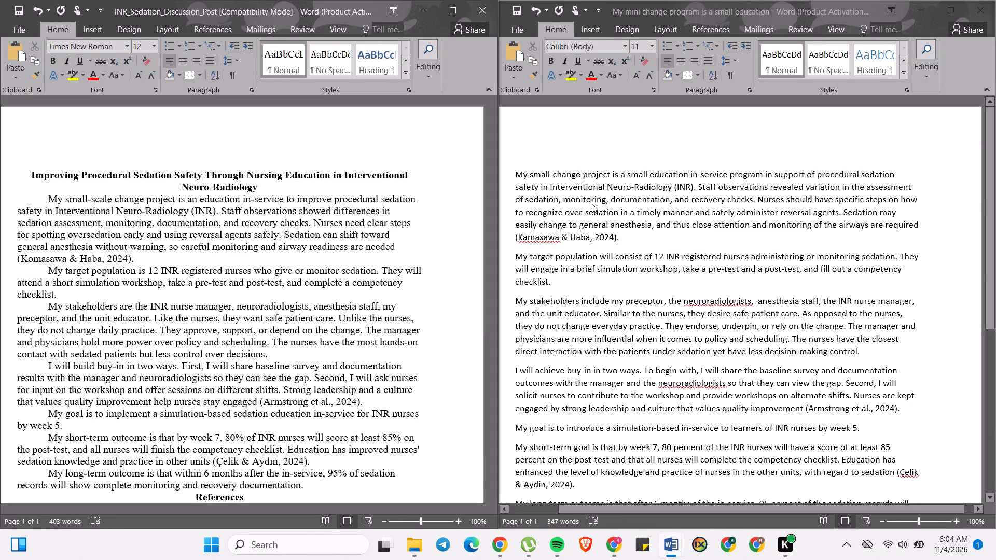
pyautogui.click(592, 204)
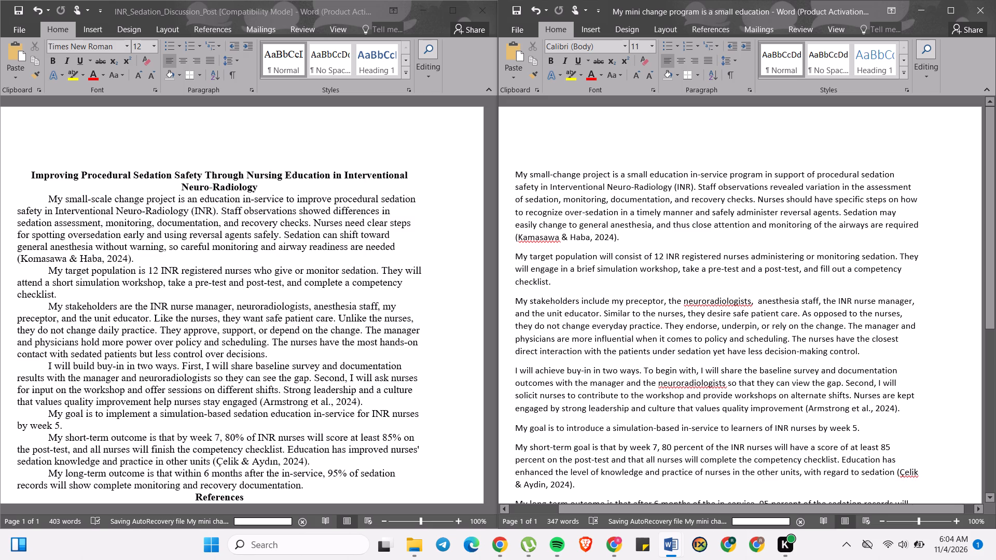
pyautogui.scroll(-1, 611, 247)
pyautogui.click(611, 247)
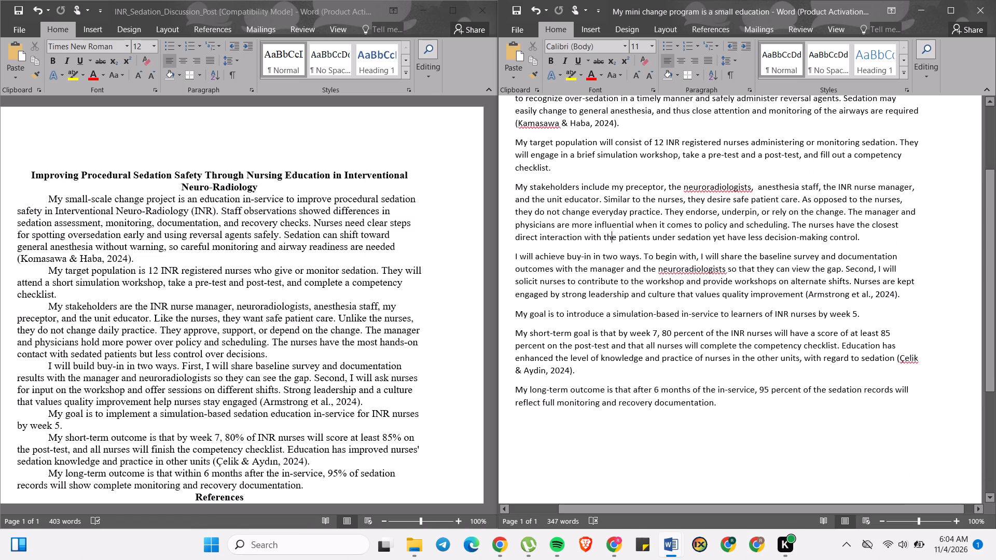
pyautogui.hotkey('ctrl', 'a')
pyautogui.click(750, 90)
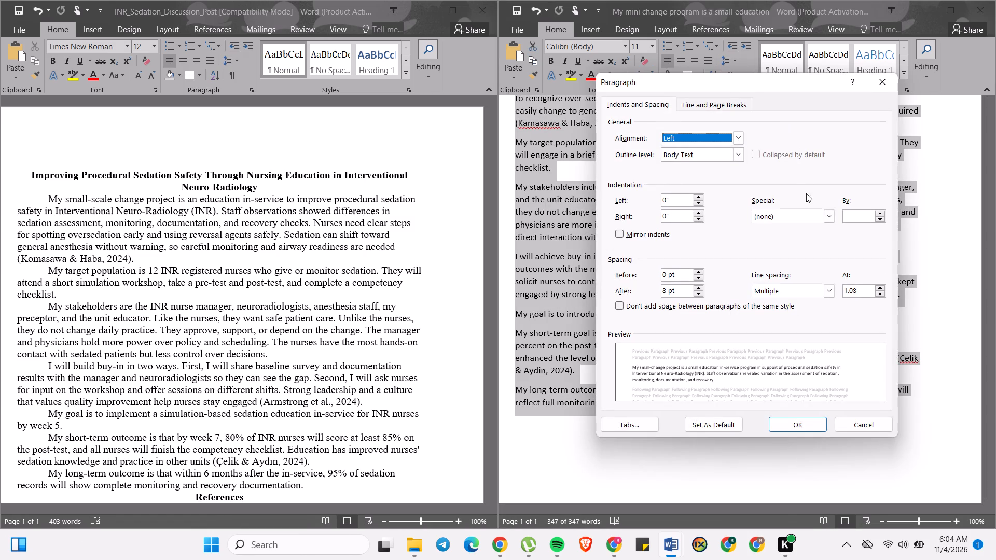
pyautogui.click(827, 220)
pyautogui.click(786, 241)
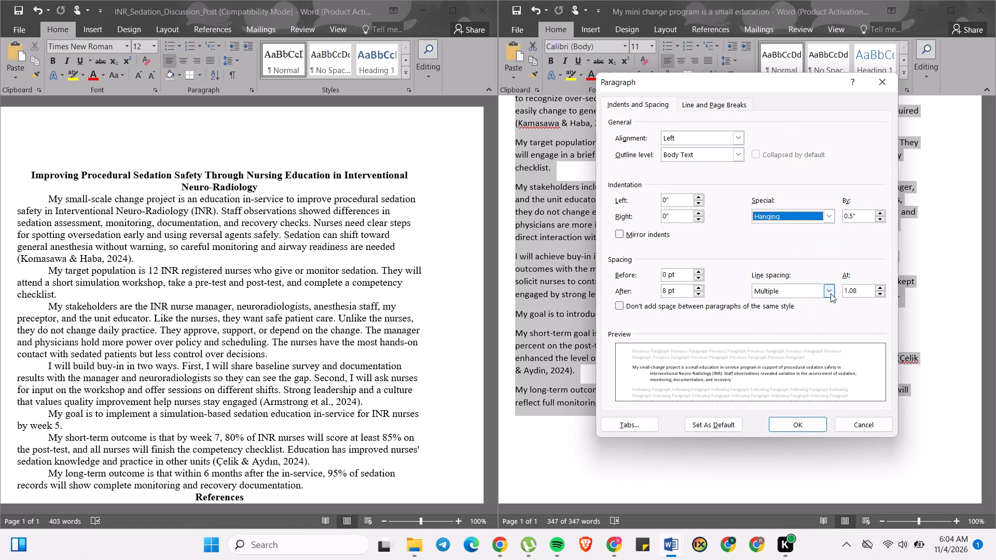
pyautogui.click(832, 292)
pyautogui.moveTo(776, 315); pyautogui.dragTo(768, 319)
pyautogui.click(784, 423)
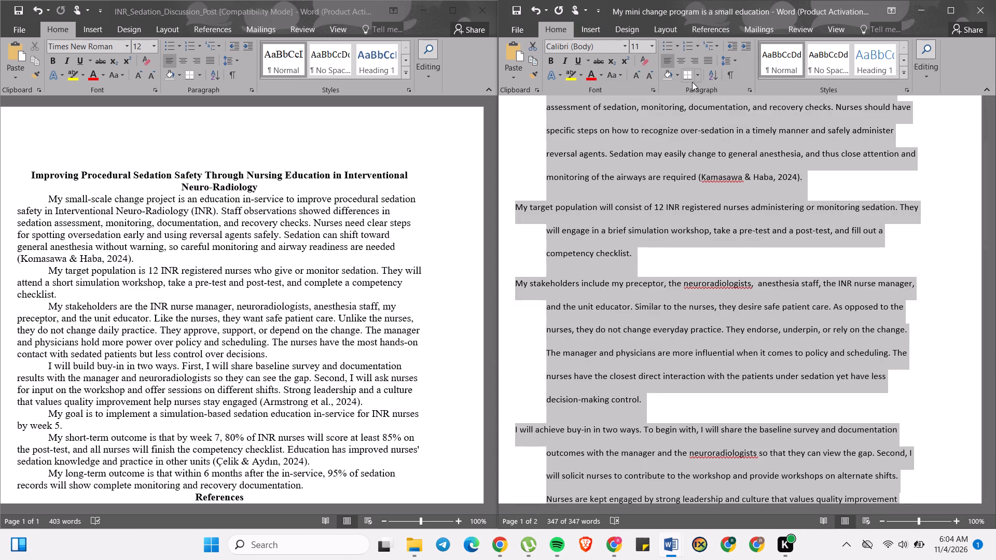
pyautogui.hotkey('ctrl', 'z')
# Set all paragraphs of the reworded post to a 0.5" first-line indent and double line spacing.
pyautogui.click(746, 90)
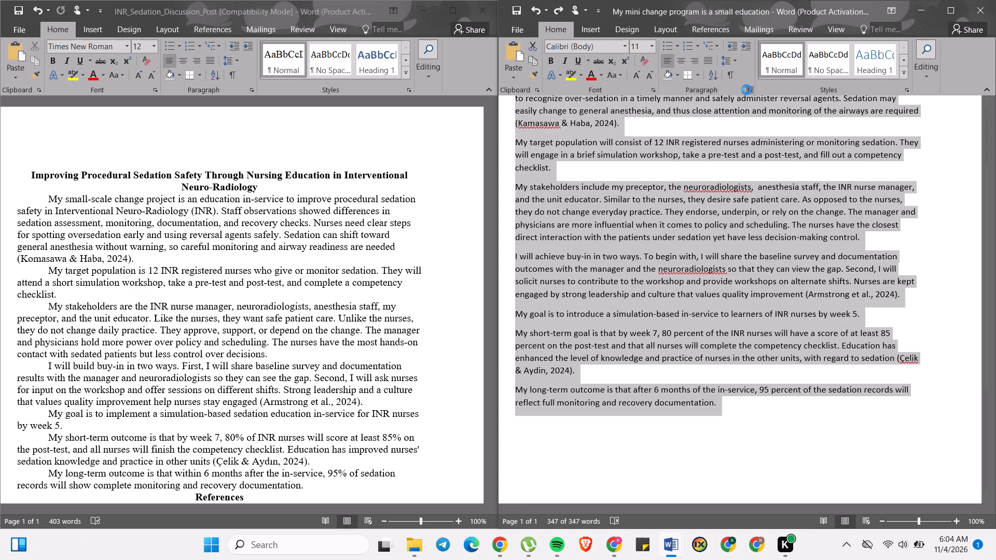
pyautogui.click(826, 212)
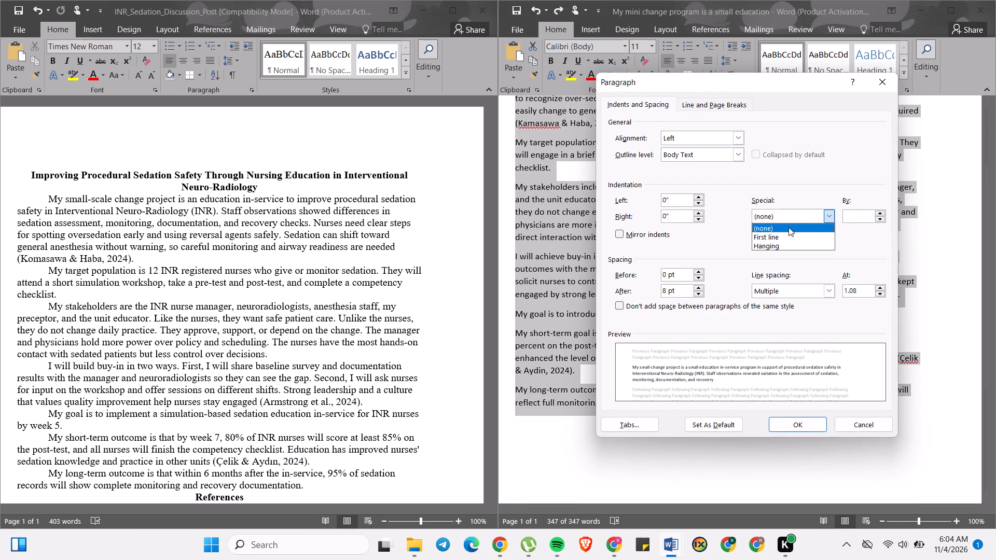
pyautogui.click(784, 232)
pyautogui.click(827, 292)
pyautogui.click(768, 321)
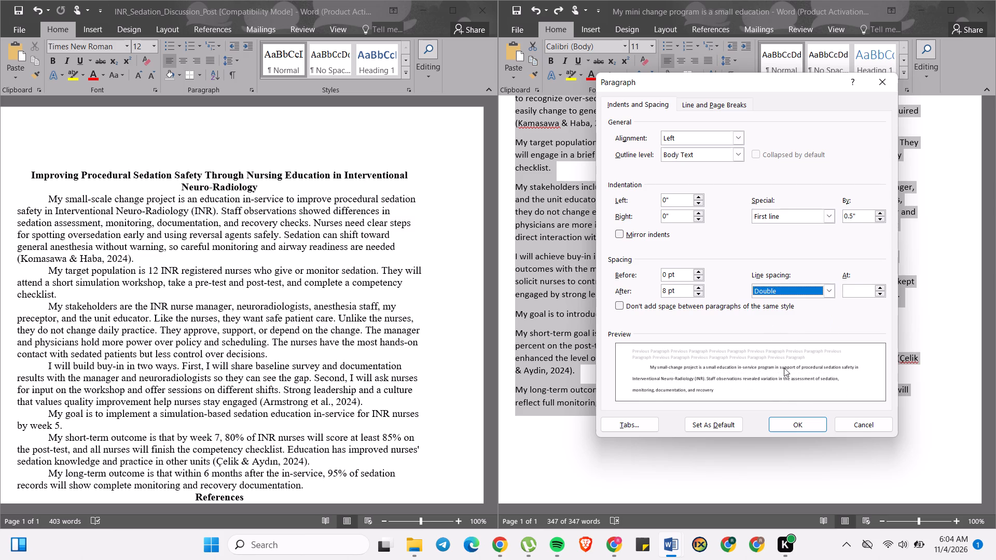
pyautogui.click(791, 413)
pyautogui.click(790, 422)
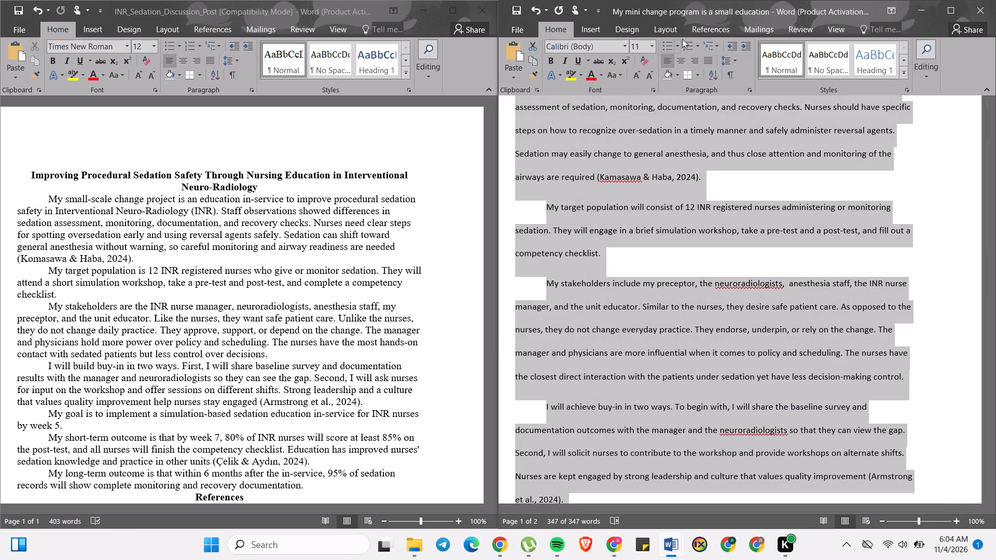
# Remove the extra space after every paragraph of the reworded post.
pyautogui.click(730, 59)
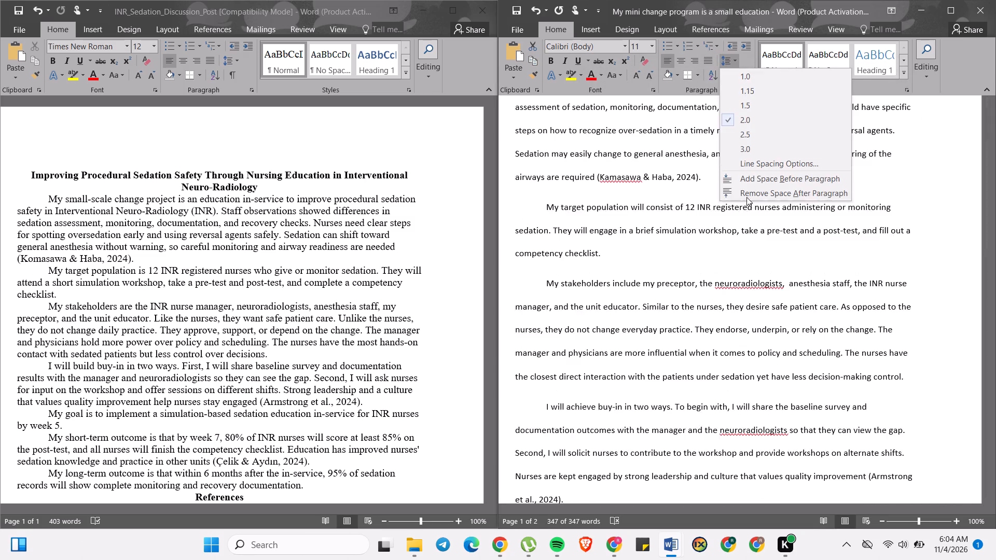
pyautogui.click(747, 192)
pyautogui.scroll(8, 732, 296)
pyautogui.click(650, 250)
# Copy the two-line title from INR_Sedation_Discussion_Post and insert it as text only on a new line above the reworded post's first paragraph.
pyautogui.click(227, 190)
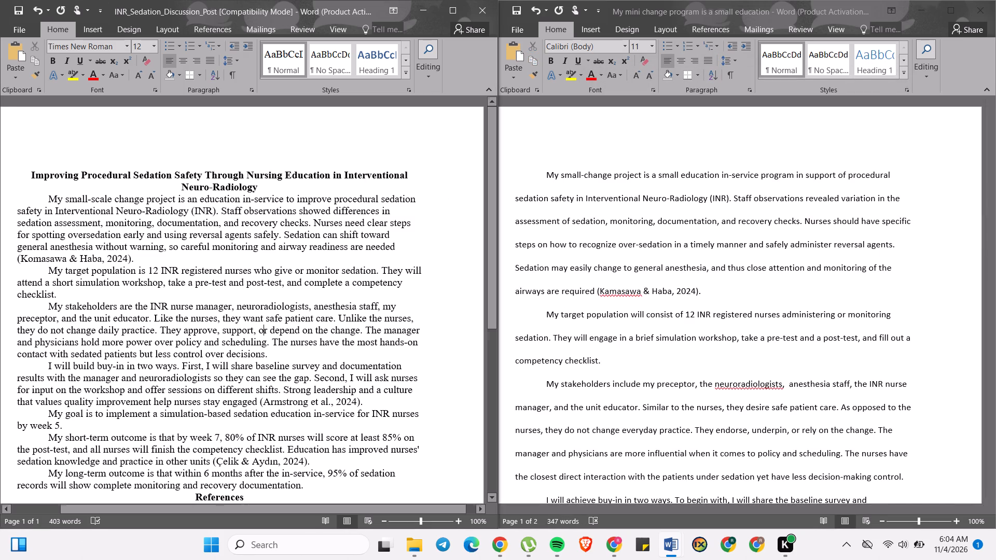
pyautogui.moveTo(19, 176); pyautogui.dragTo(258, 184)
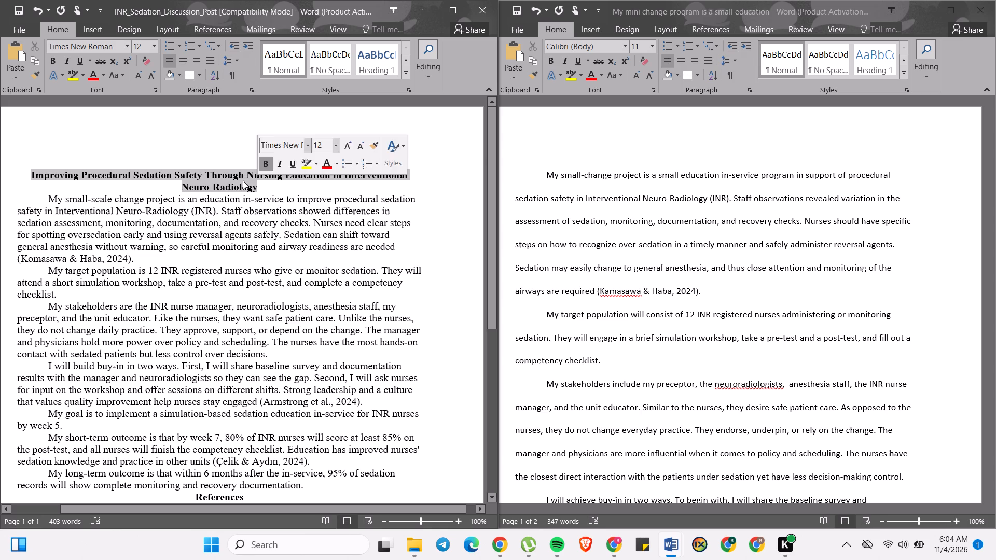
pyautogui.rightClick(224, 177)
pyautogui.click(263, 202)
pyautogui.click(544, 177)
pyautogui.click(544, 176)
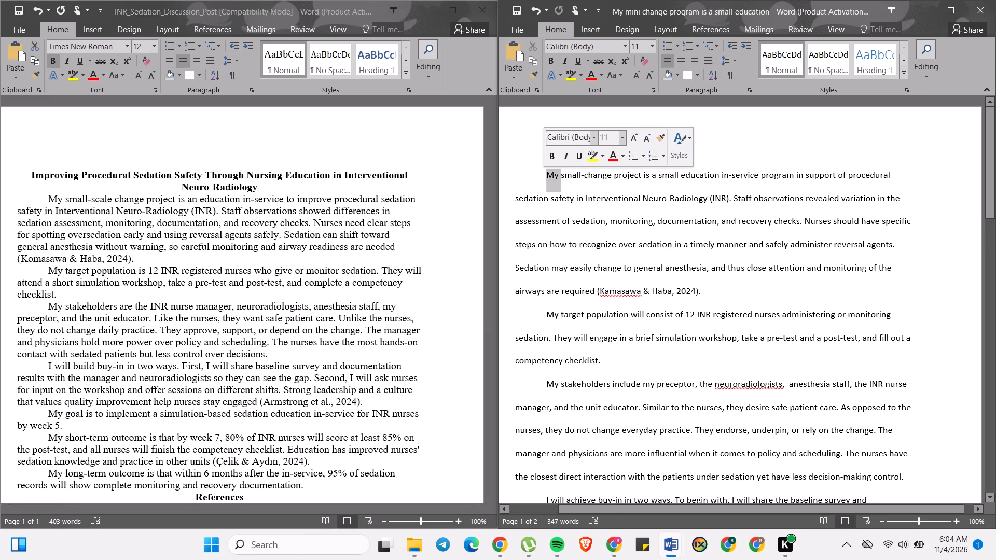
pyautogui.click(544, 176)
pyautogui.click(551, 183)
pyautogui.click(547, 174)
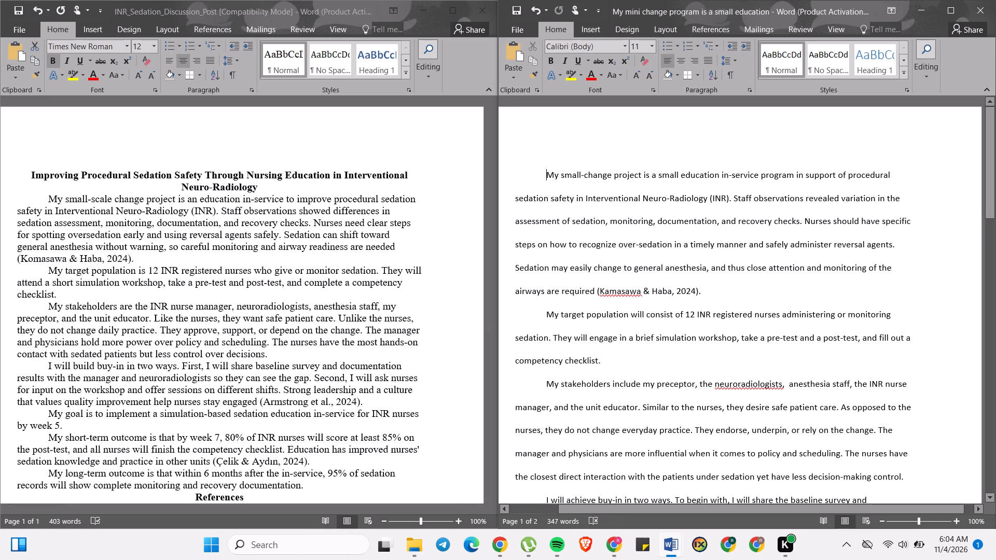
pyautogui.press('Return')
pyautogui.click(544, 142)
pyautogui.rightClick(554, 175)
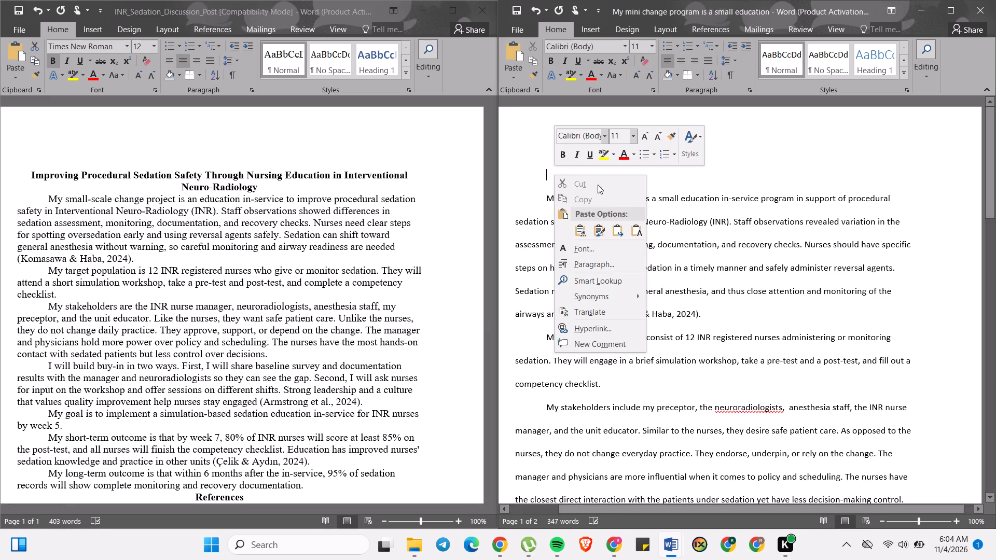
pyautogui.click(633, 231)
# Remove the first-line indent from the inserted title, centre it and make it bold.
pyautogui.click(548, 178)
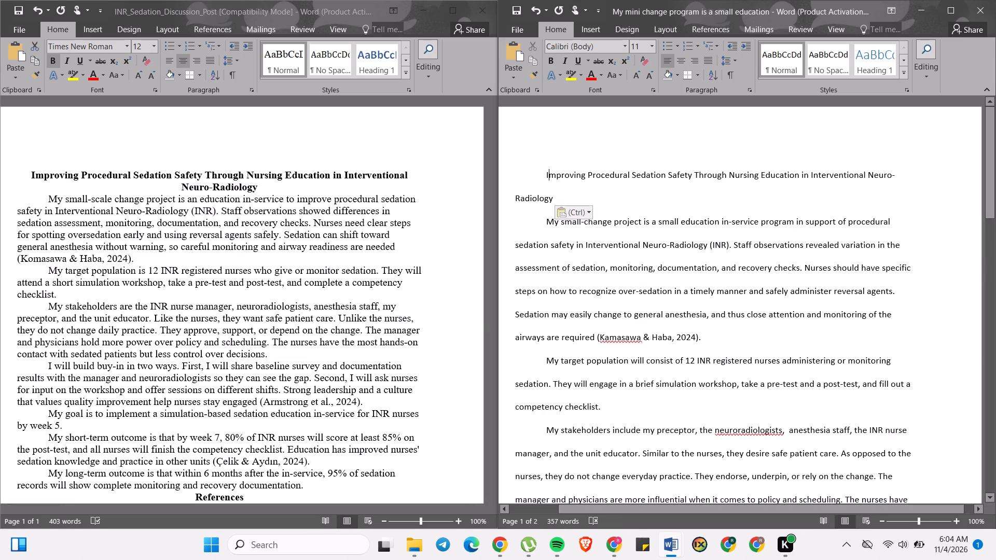
pyautogui.press('Left')
pyautogui.press('BackSpace')
pyautogui.moveTo(514, 175); pyautogui.dragTo(728, 175)
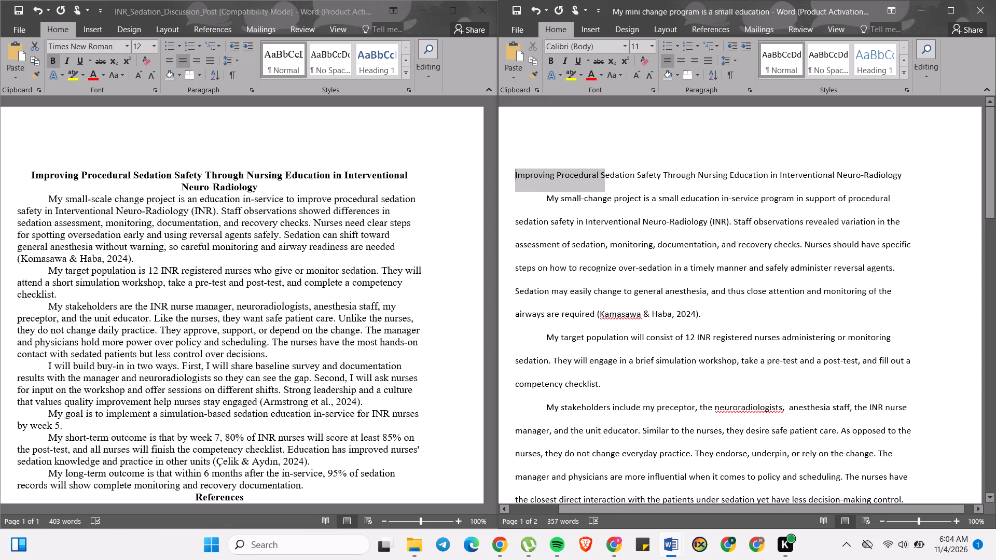
pyautogui.moveTo(728, 175); pyautogui.dragTo(904, 174)
pyautogui.click(684, 61)
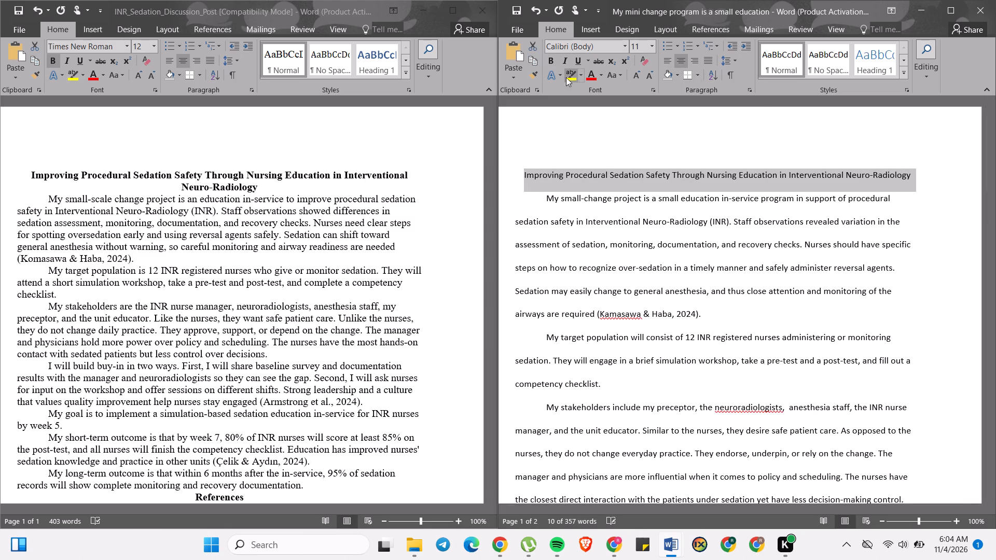
pyautogui.click(549, 61)
pyautogui.click(577, 199)
# Format the whole reworded post in Times New Roman, size 12, with its window enlarged, and restore the side-by-side view with the original.
pyautogui.scroll(-6, 577, 249)
pyautogui.scroll(-1, 82, 245)
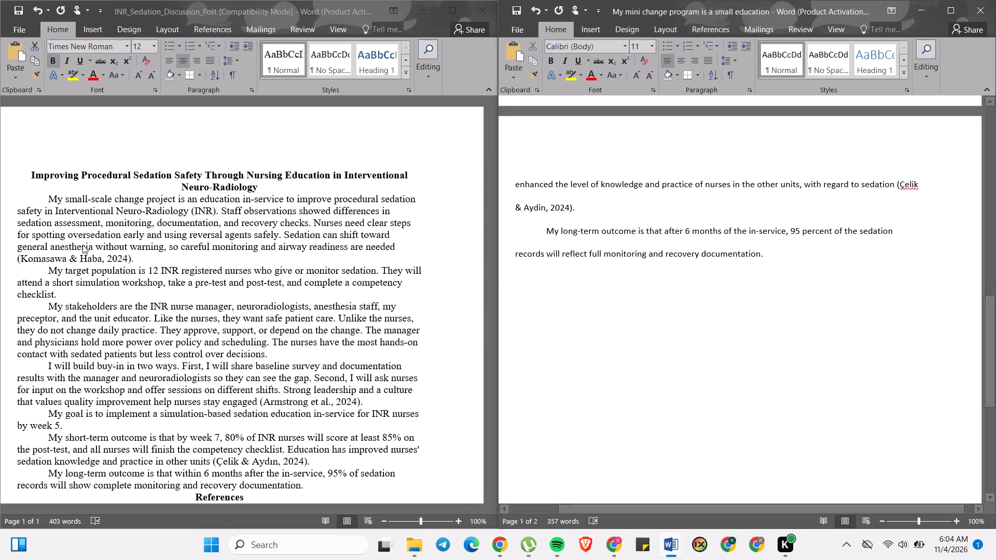
pyautogui.scroll(-2, 82, 245)
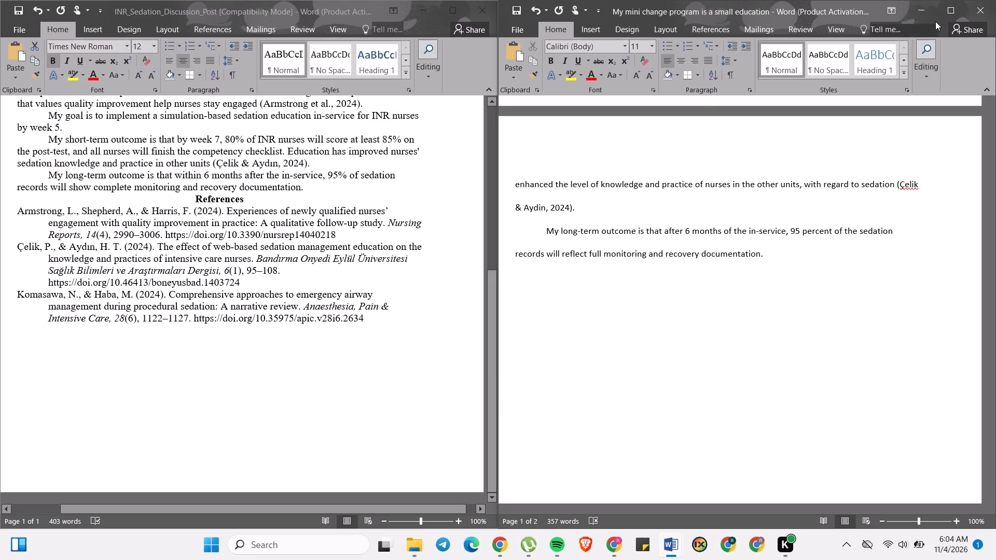
pyautogui.click(947, 4)
pyautogui.click(380, 236)
pyautogui.hotkey('ctrl', 'a')
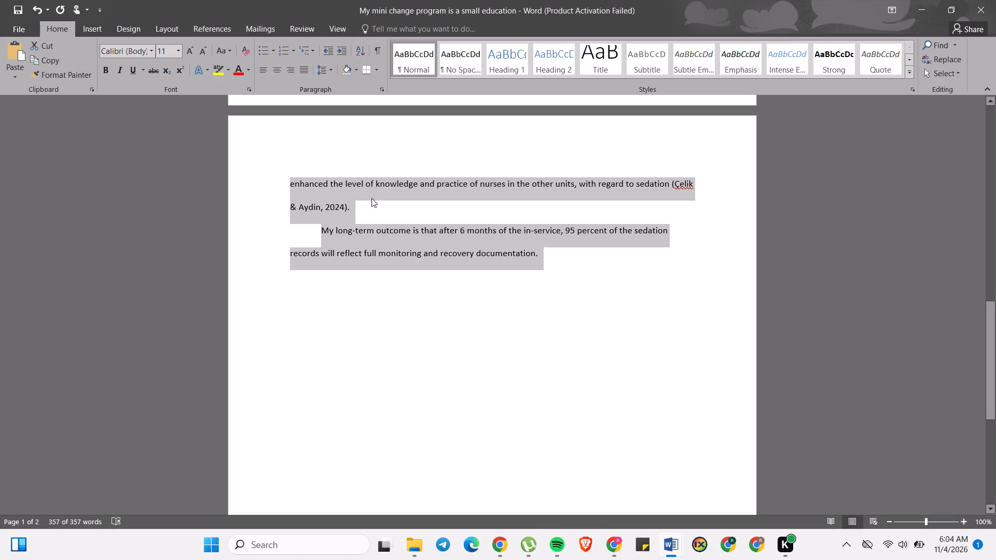
pyautogui.click(192, 50)
pyautogui.click(149, 51)
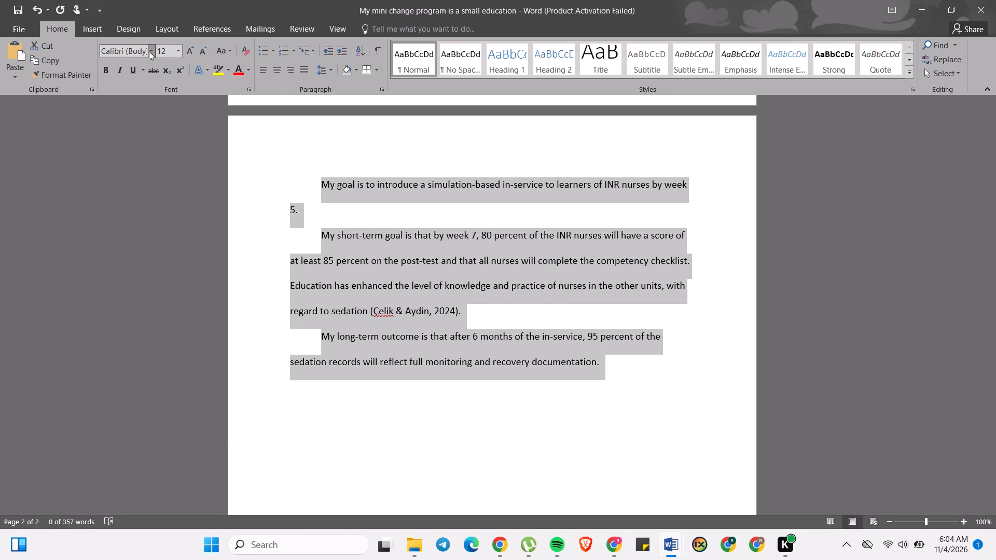
pyautogui.click(179, 123)
pyautogui.click(481, 265)
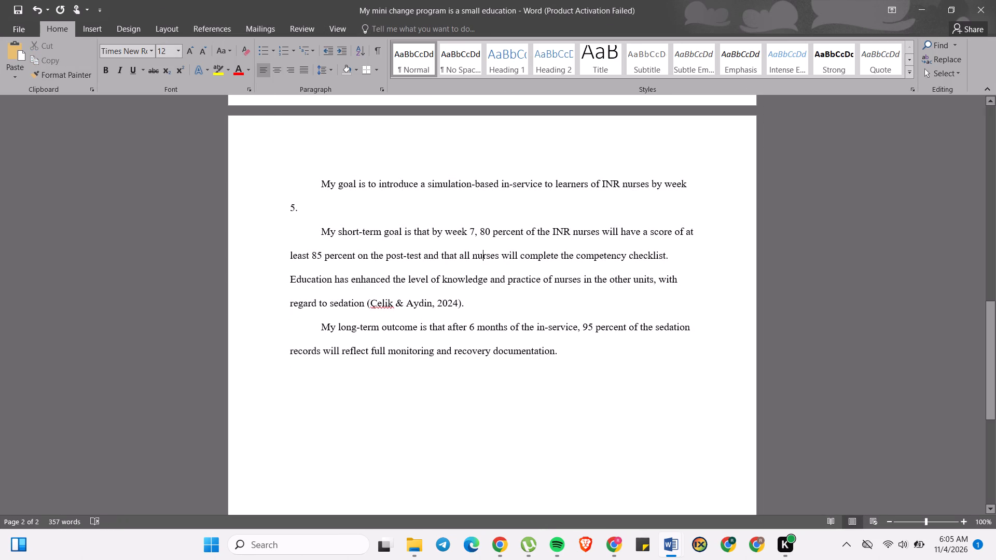
pyautogui.scroll(1, 549, 344)
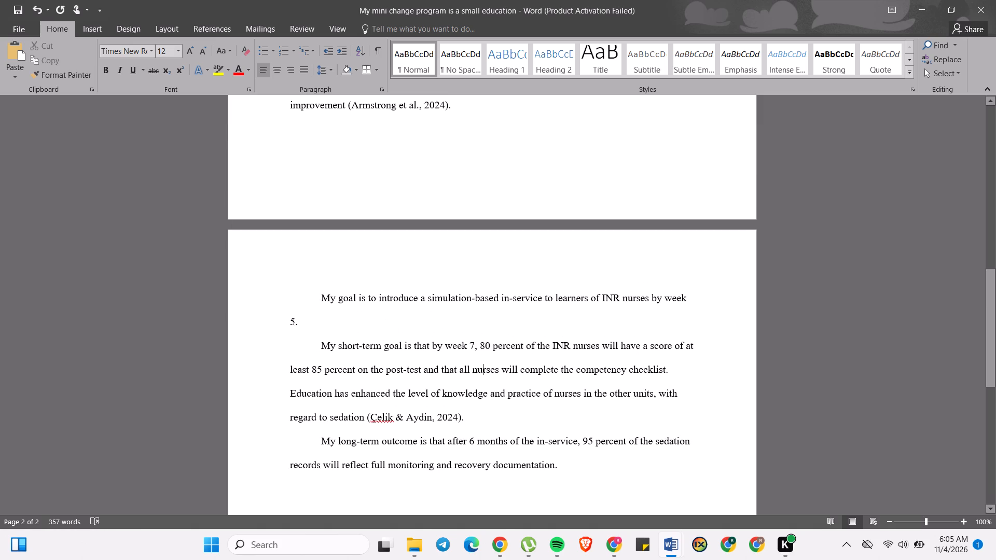
pyautogui.press('super+Right')
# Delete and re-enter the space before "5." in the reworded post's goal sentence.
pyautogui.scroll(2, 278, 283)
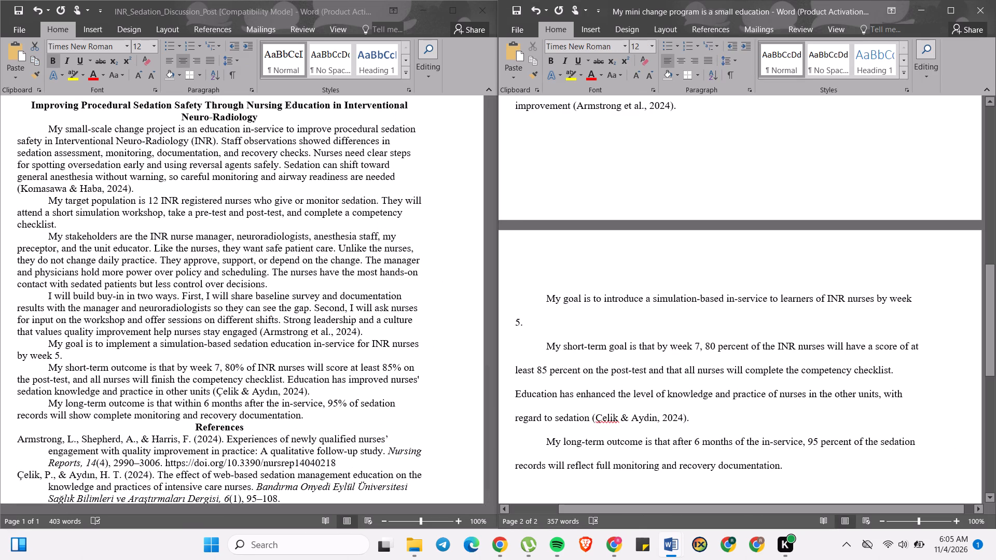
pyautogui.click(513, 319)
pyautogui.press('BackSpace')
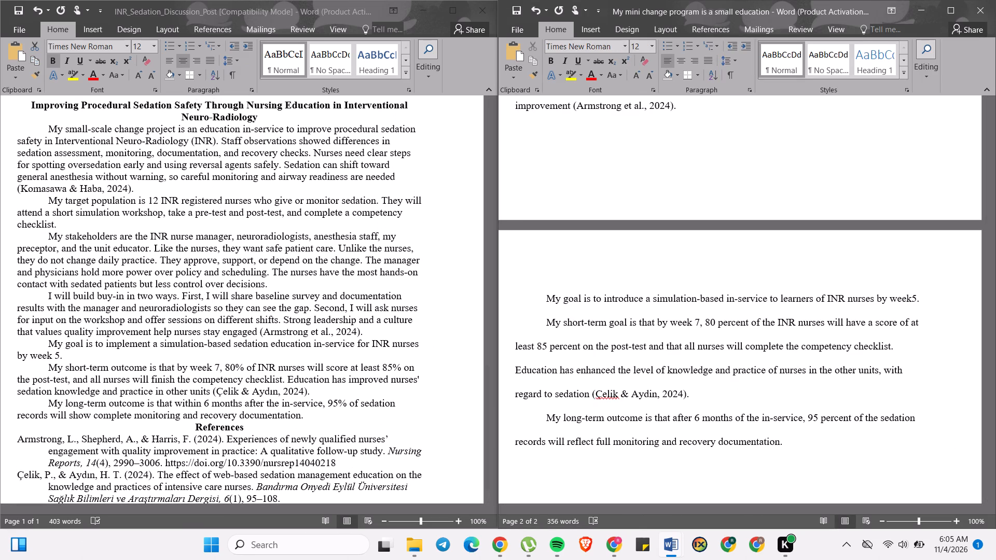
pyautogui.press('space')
# Undo the earlier changes in INR_Sedation_Discussion_Post back to its double-spaced layout.
pyautogui.scroll(10, 658, 375)
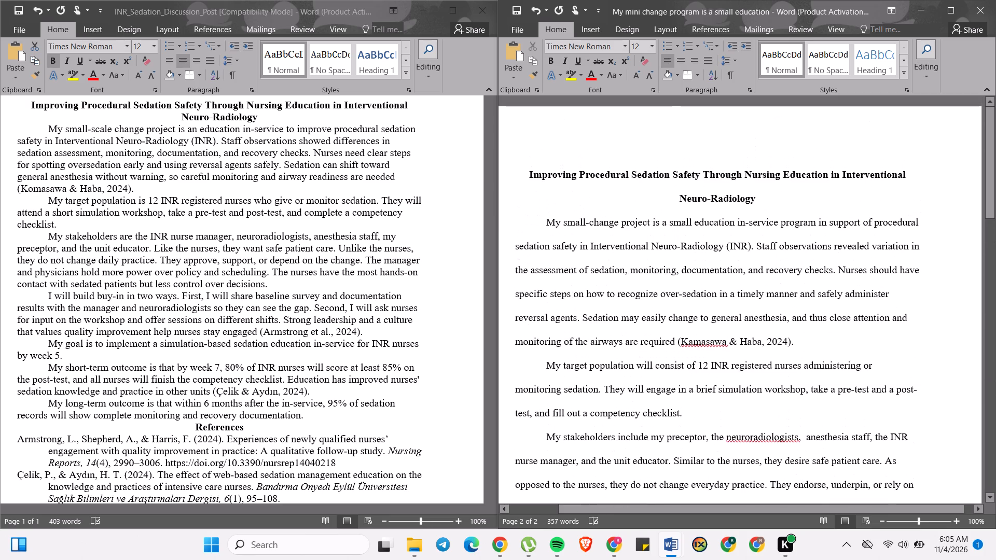
pyautogui.scroll(3, 663, 370)
pyautogui.scroll(1, 293, 282)
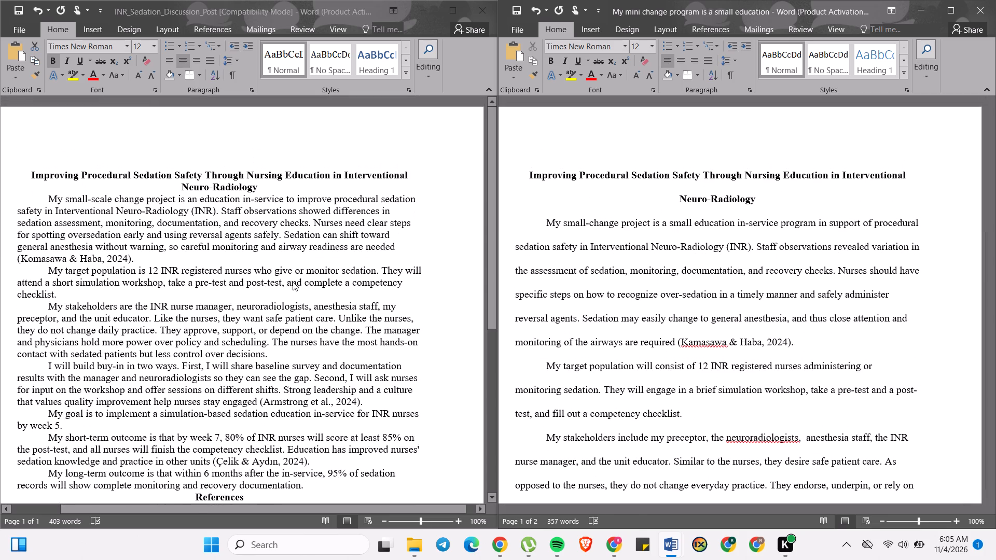
pyautogui.scroll(-1, 293, 282)
pyautogui.click(261, 277)
pyautogui.click(194, 282)
pyautogui.click(204, 264)
pyautogui.hotkey('ctrl', 'z')
pyautogui.hotkey('ctrl', 'z')
pyautogui.hotkey('ctrl', 'z')
pyautogui.hotkey('ctrl', 'z')
pyautogui.hotkey('ctrl', 'z')
pyautogui.hotkey('ctrl', 'z')
pyautogui.hotkey('ctrl', 'z')
pyautogui.hotkey('ctrl', 'z')
pyautogui.hotkey('ctrl', 'z')
pyautogui.hotkey('ctrl', 'z')
pyautogui.hotkey('ctrl', 'z')
pyautogui.hotkey('ctrl', 'z')
pyautogui.hotkey('ctrl', 'z')
pyautogui.hotkey('ctrl', 'z')
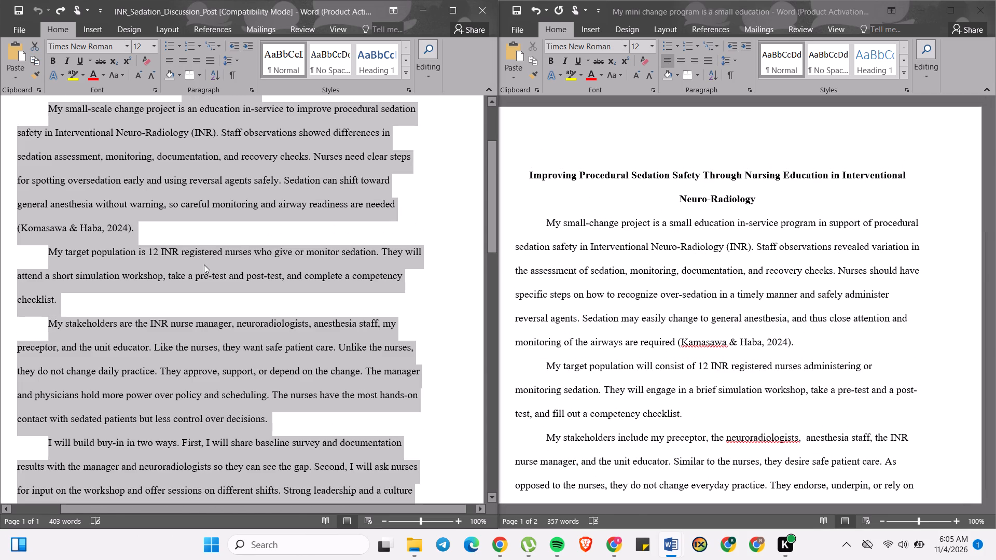
pyautogui.hotkey('ctrl', 'z')
pyautogui.click(319, 293)
# Copy the three reference entries below the References heading in INR_Sedation_Discussion_Post.
pyautogui.scroll(-1, 315, 298)
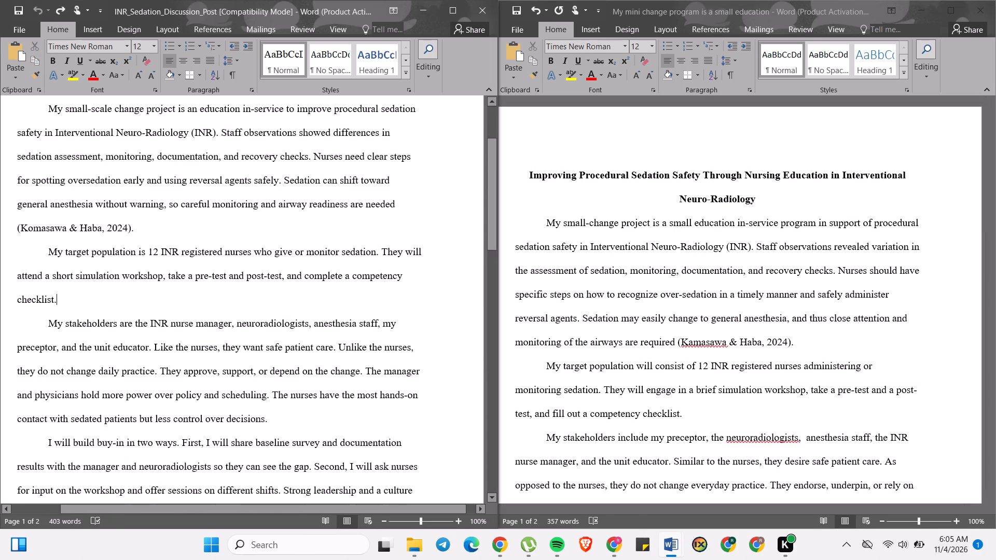
pyautogui.scroll(-4, 315, 298)
pyautogui.scroll(1, 315, 298)
pyautogui.scroll(-2, 315, 298)
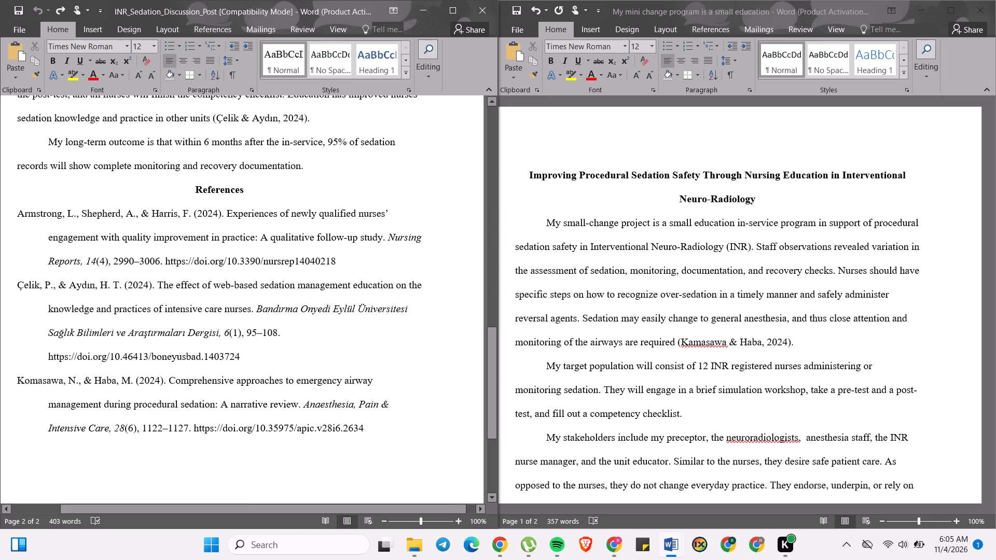
pyautogui.moveTo(16, 219); pyautogui.dragTo(399, 343)
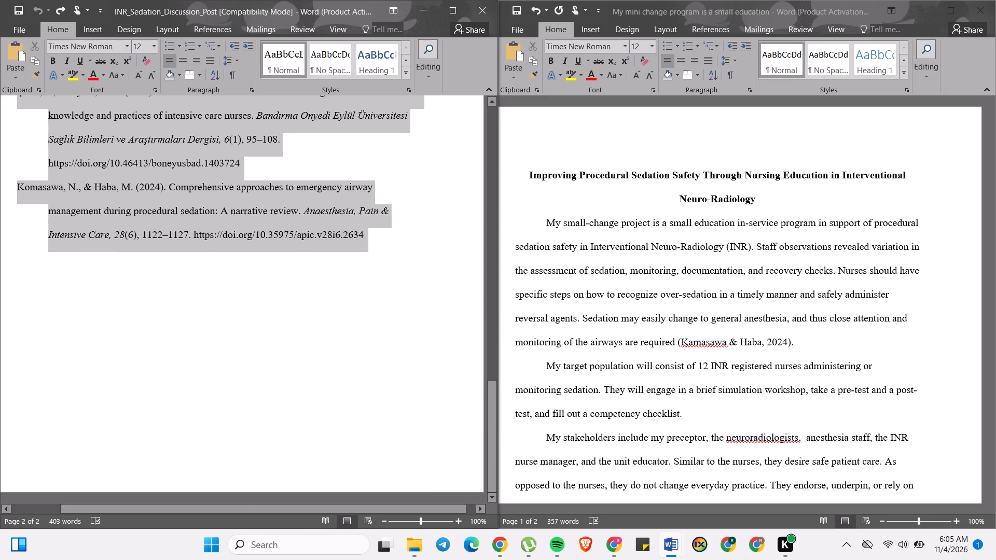
pyautogui.moveTo(399, 343); pyautogui.dragTo(365, 246)
pyautogui.rightClick(257, 208)
pyautogui.click(300, 232)
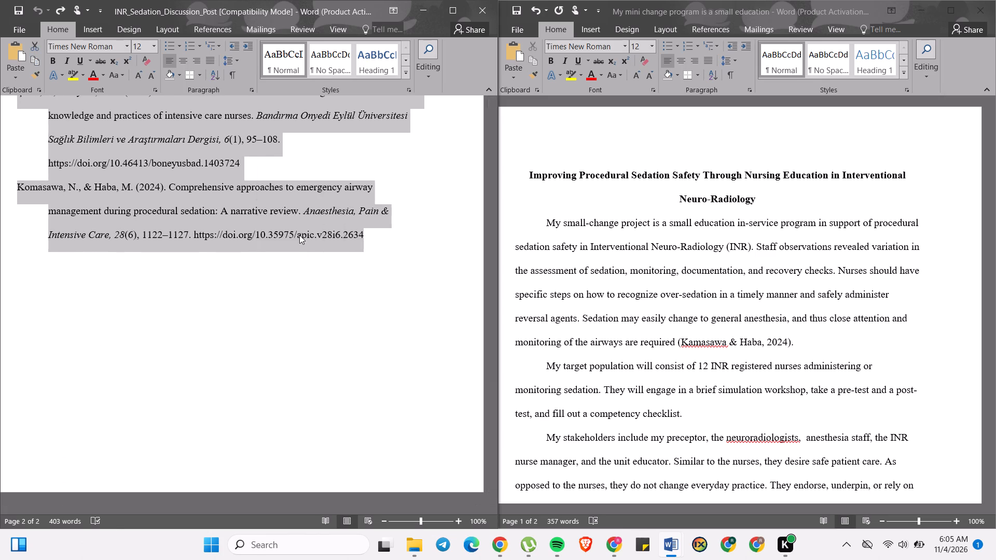
# Start a new page after the reworded post's last paragraph and enter the heading "References" on it.
pyautogui.scroll(2, 300, 239)
pyautogui.scroll(-7, 718, 329)
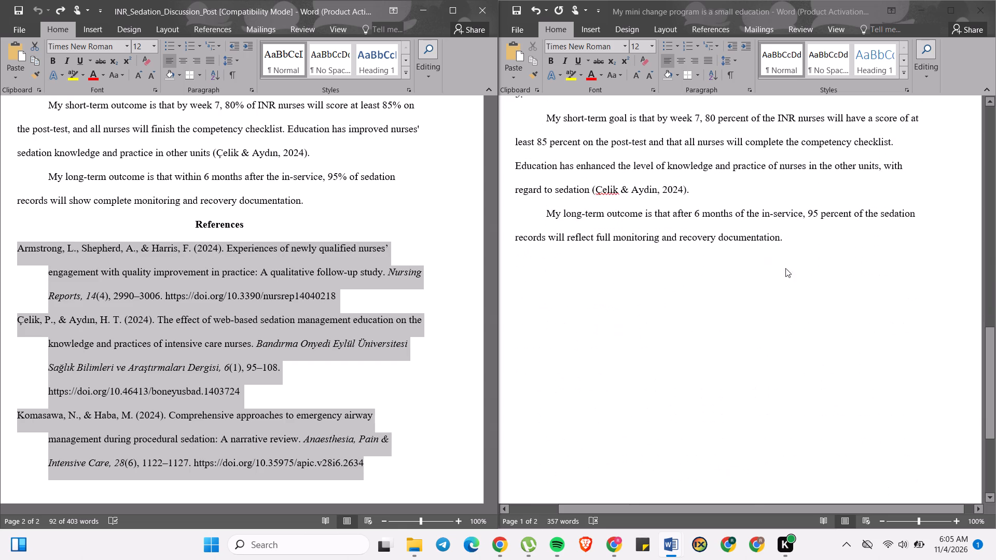
pyautogui.click(793, 244)
pyautogui.click(797, 242)
pyautogui.press('Return')
pyautogui.press('BackSpace')
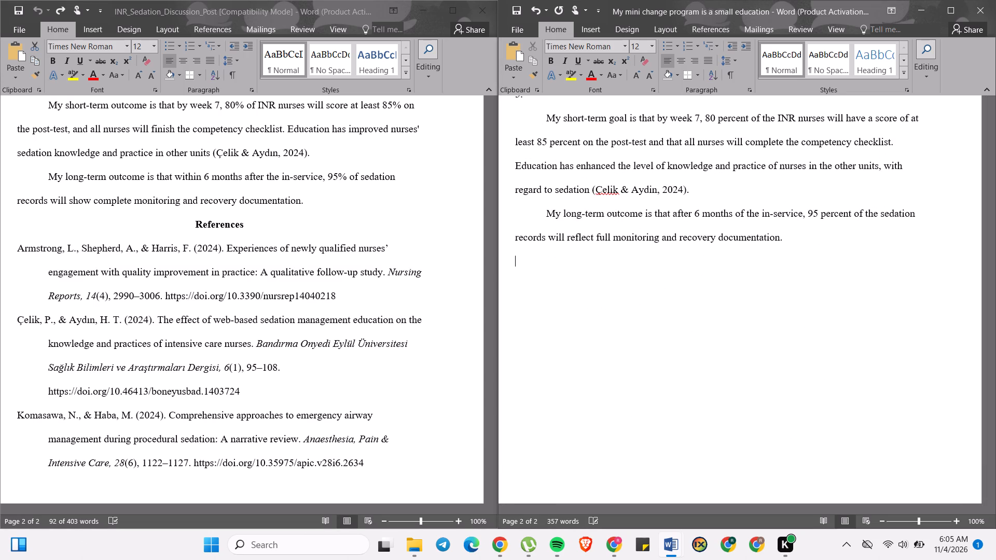
pyautogui.hotkey('ctrl', 'Return')
pyautogui.write('References')
pyautogui.press('Return')
# Enlarge the reworded post's window and paste the three copied reference entries below its References heading.
pyautogui.click(946, 9)
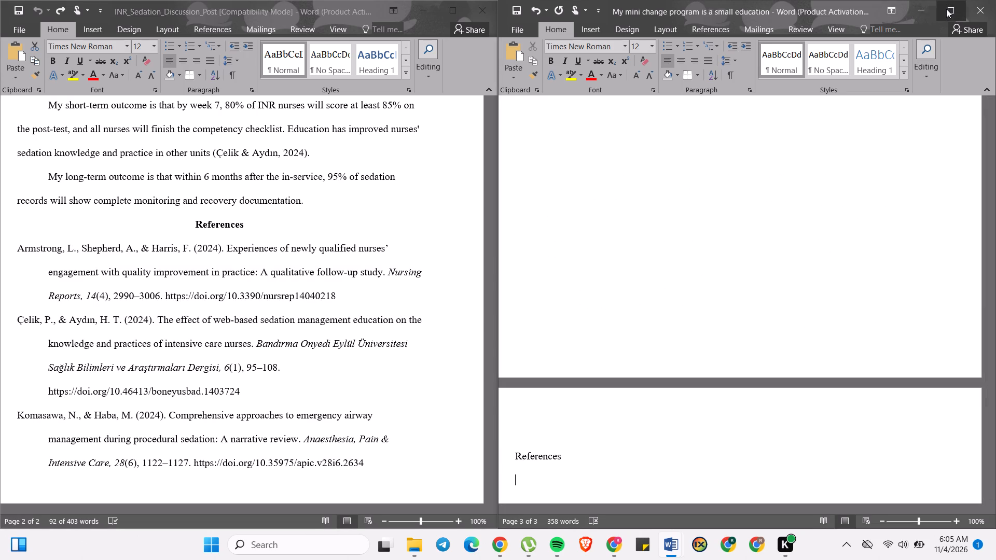
pyautogui.scroll(-2, 479, 299)
pyautogui.click(303, 250)
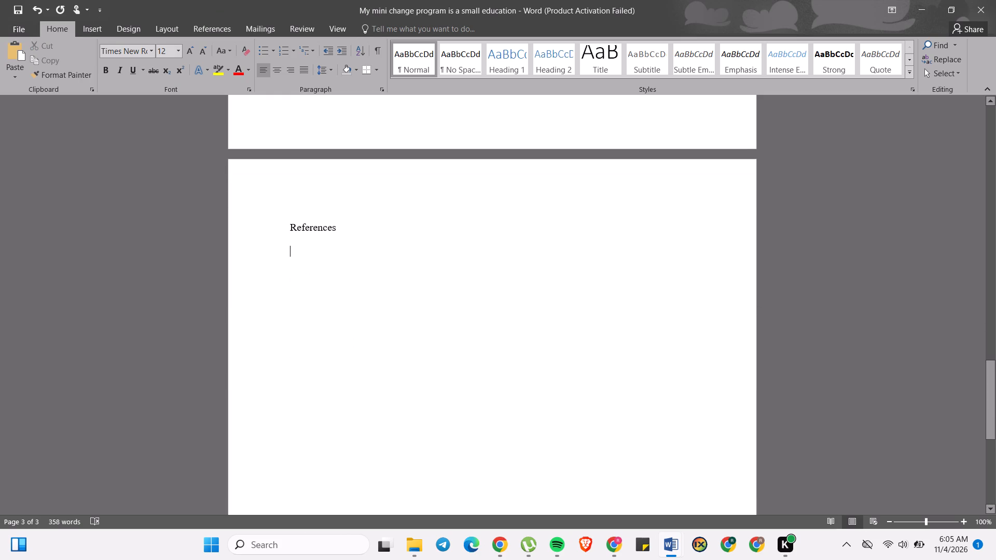
pyautogui.hotkey('ctrl', 'v')
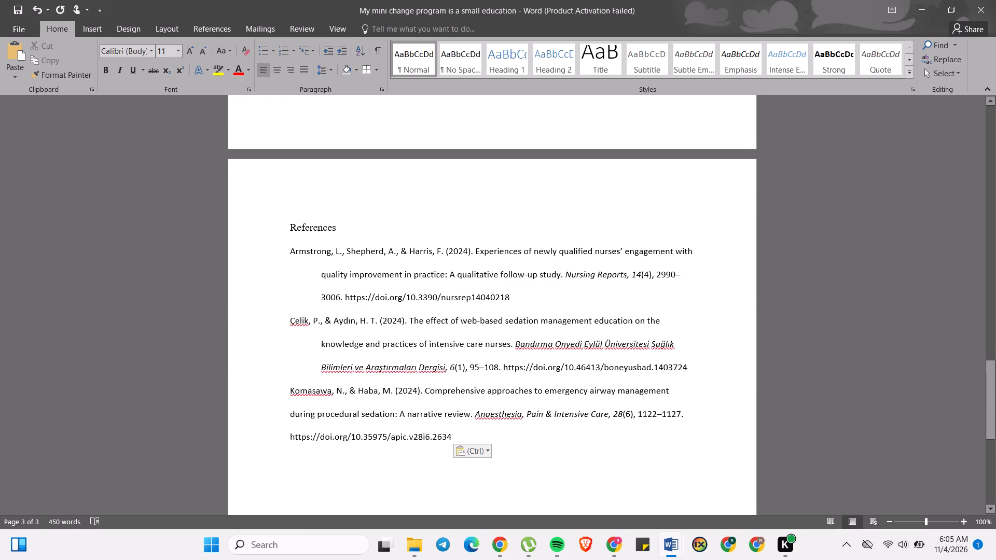
# Give the pasted Komasawa & Haba entry the same hanging indent as the entry above by rejoining and splitting them.
pyautogui.click(293, 390)
pyautogui.press('Left')
pyautogui.press('Return')
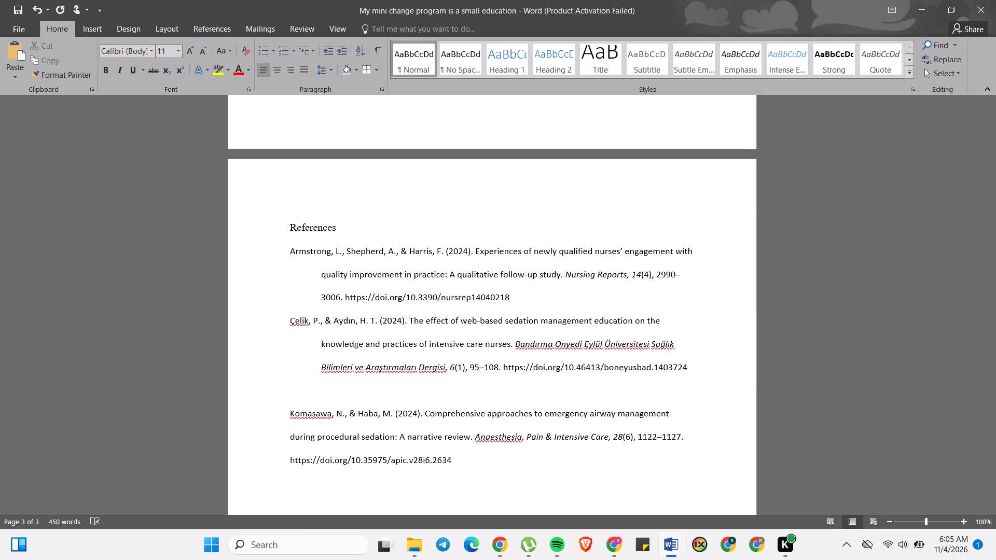
pyautogui.press('BackSpace')
pyautogui.press('BackSpace')
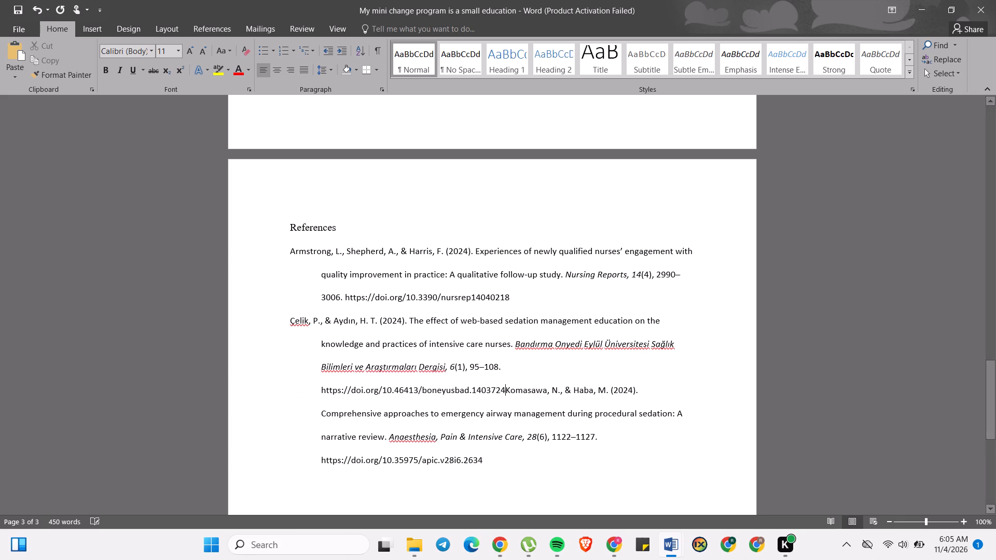
pyautogui.press('Return')
# Turn the DOI addresses ending the Komasawa & Haba and Armstrong entries into hyperlinks.
pyautogui.click(516, 441)
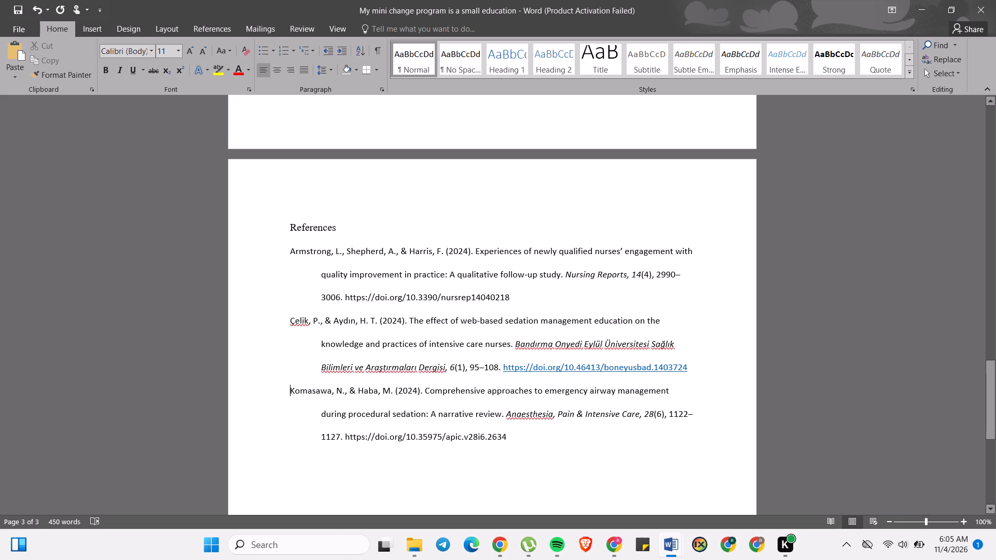
pyautogui.press('space')
pyautogui.click(528, 303)
pyautogui.press('space')
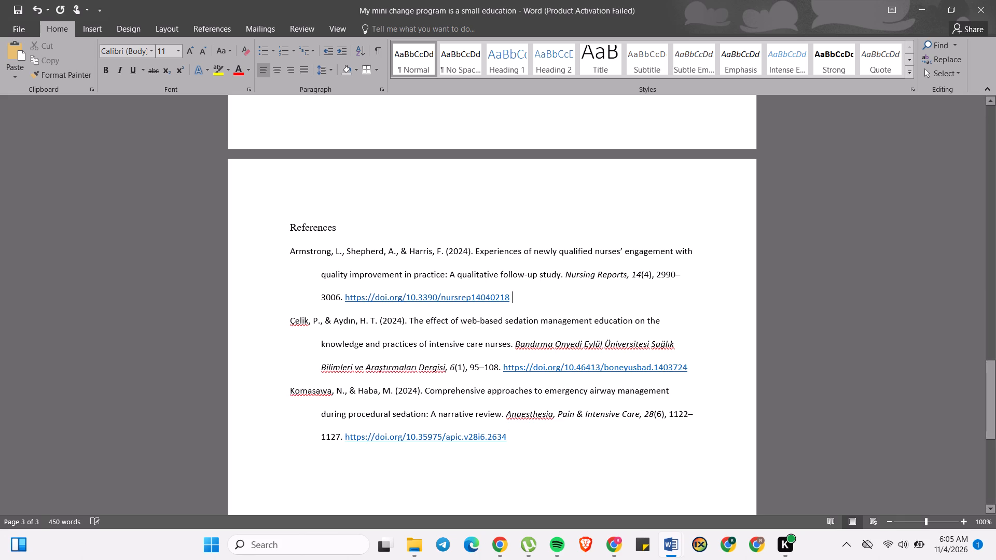
# Center the References heading and make it bold.
pyautogui.moveTo(270, 229); pyautogui.dragTo(354, 226)
pyautogui.click(276, 65)
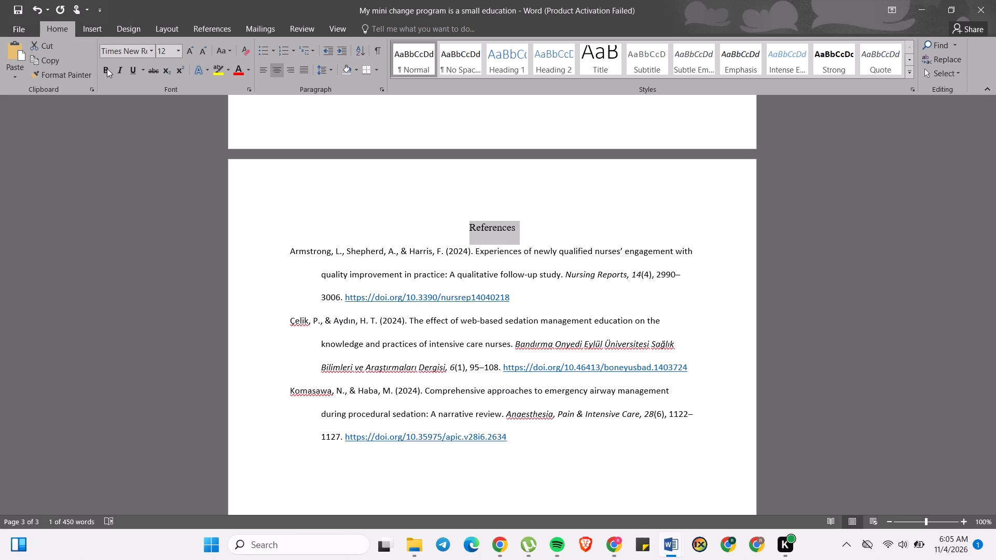
pyautogui.click(107, 68)
# Set the whole document, including the pasted references, to Times New Roman, size 12.
pyautogui.click(448, 283)
pyautogui.hotkey('ctrl', 'a')
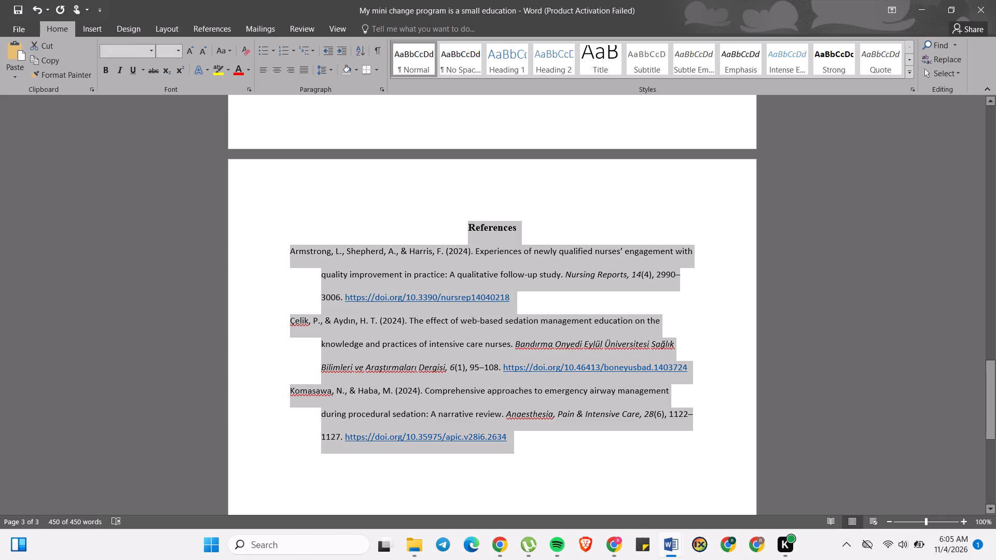
pyautogui.click(177, 50)
pyautogui.click(167, 118)
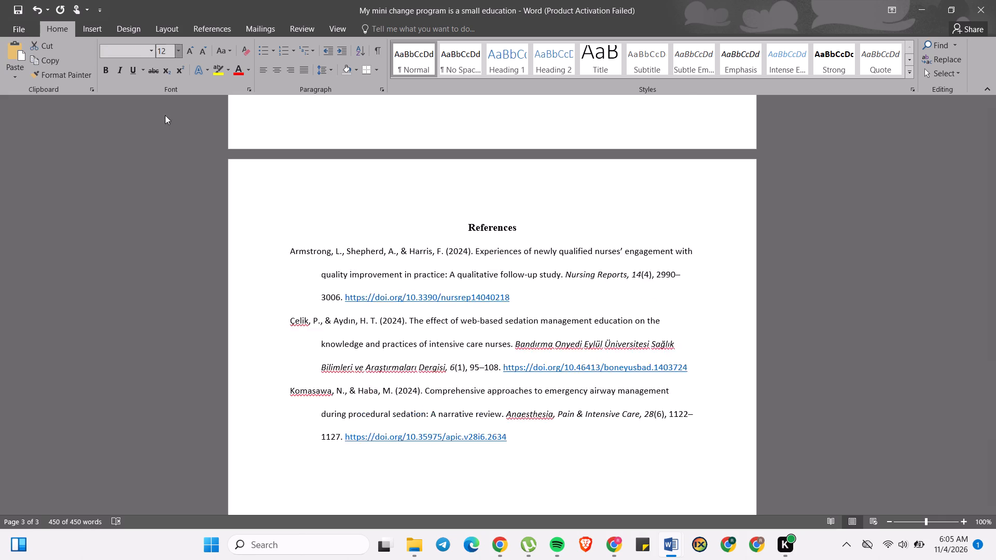
pyautogui.click(153, 52)
pyautogui.click(188, 123)
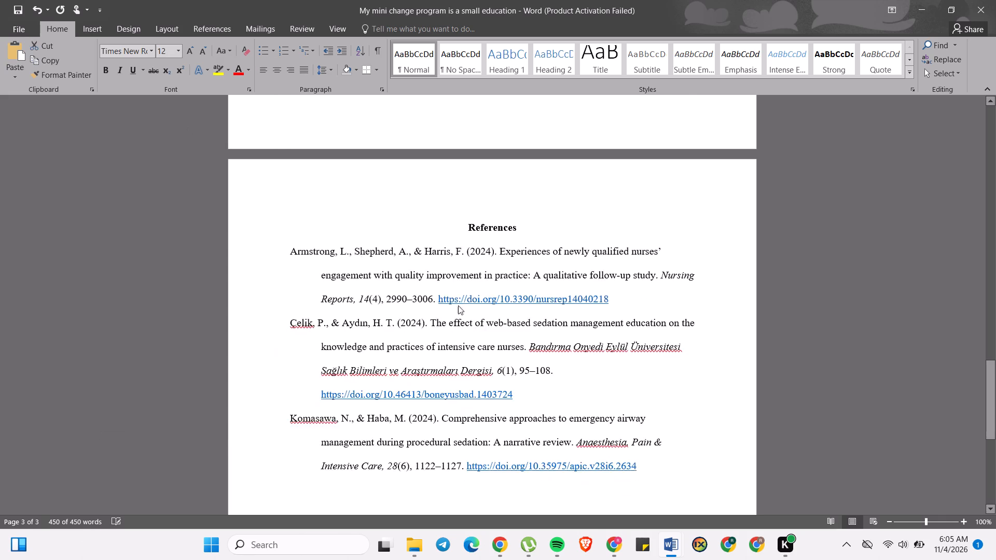
pyautogui.click(459, 306)
# Insert a Plain Number 3 page number at the top of the pages and set it in Times New Roman.
pyautogui.scroll(-1, 465, 326)
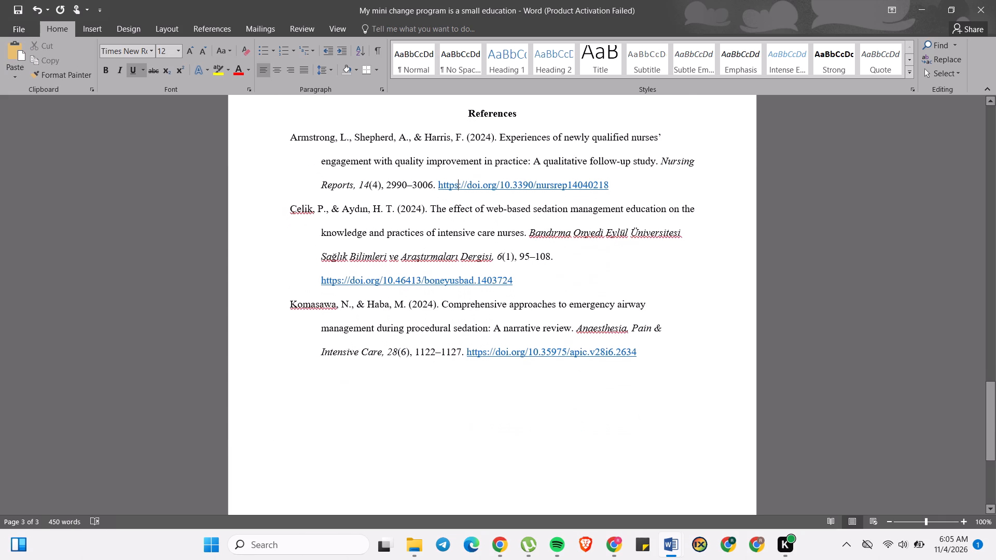
pyautogui.scroll(20, 465, 326)
pyautogui.scroll(1, 465, 326)
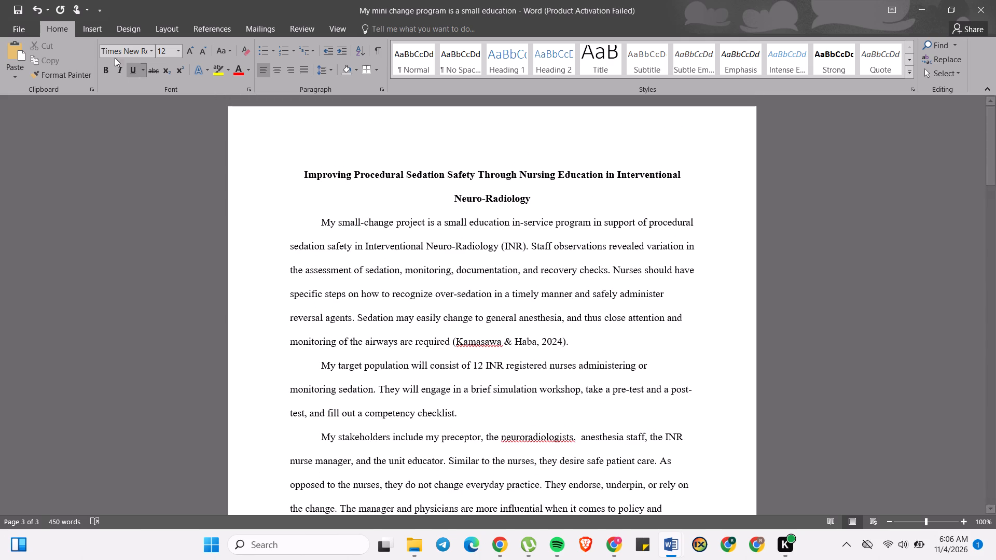
pyautogui.click(95, 31)
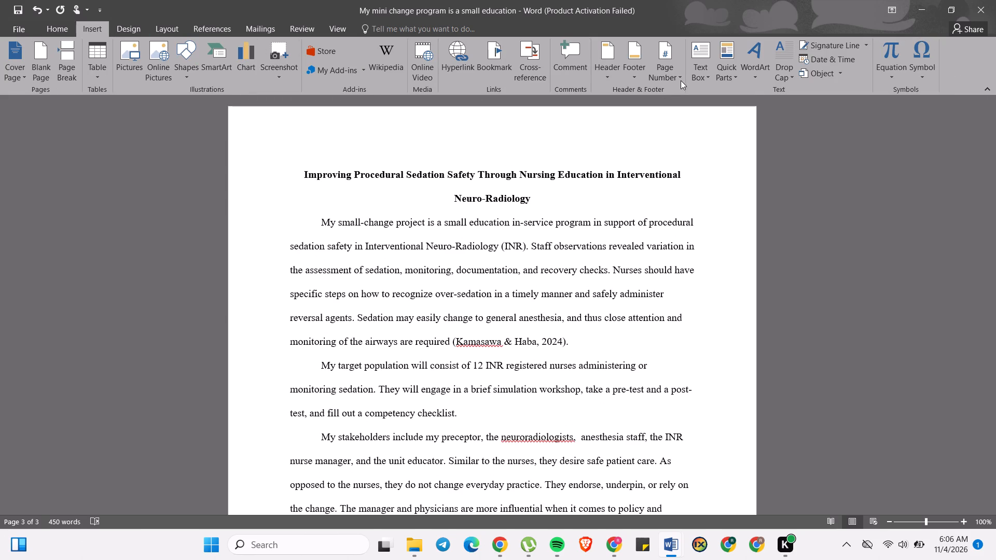
pyautogui.click(681, 75)
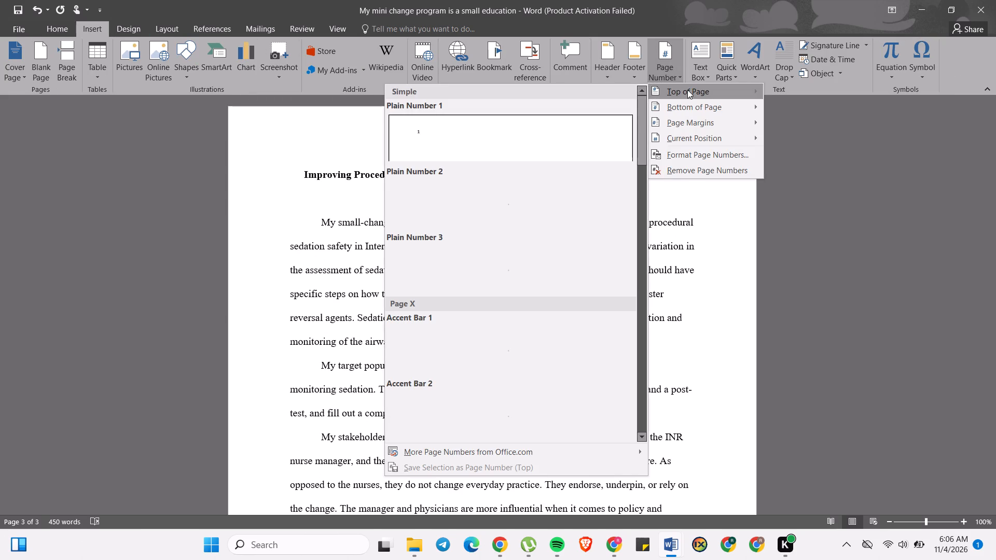
pyautogui.click(586, 268)
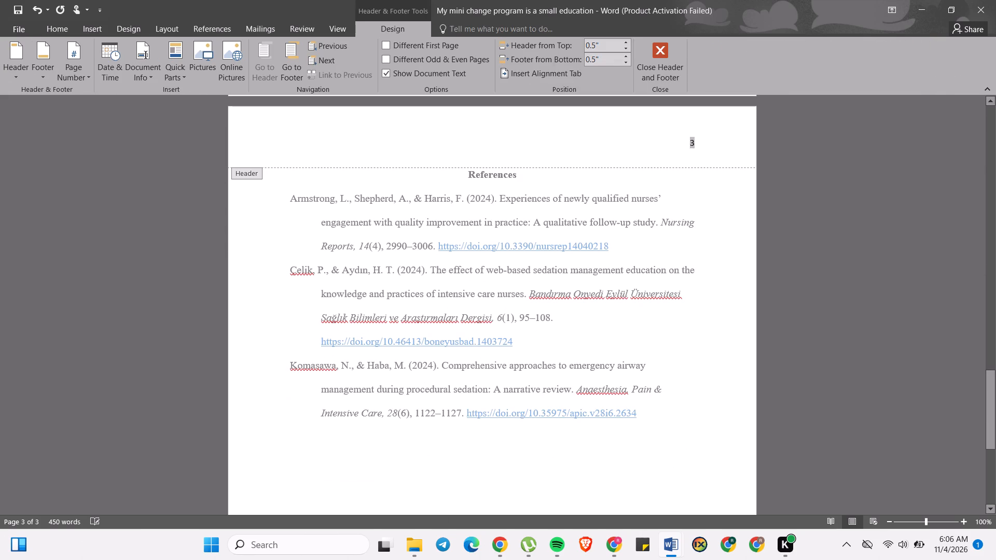
pyautogui.moveTo(696, 143); pyautogui.dragTo(665, 136)
pyautogui.click(756, 99)
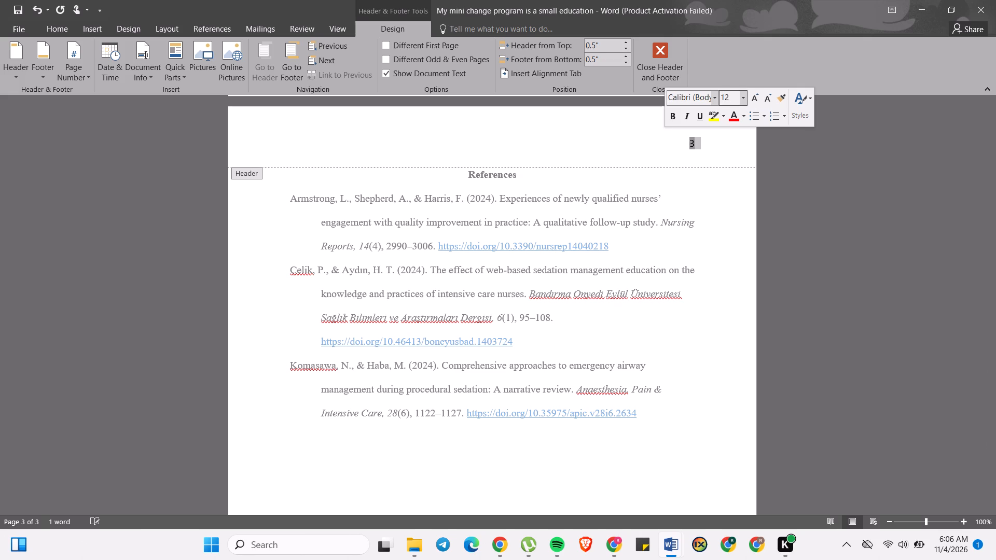
pyautogui.click(713, 98)
pyautogui.click(717, 171)
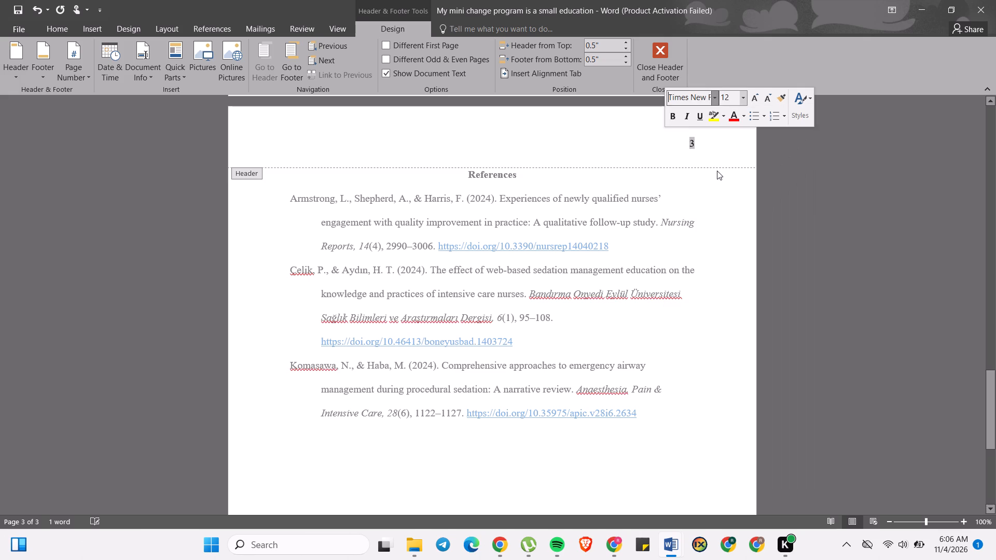
pyautogui.doubleClick(594, 230)
# Copy the post's title, insert a page break before it, and paste the copy onto the new first page.
pyautogui.scroll(20, 583, 263)
pyautogui.scroll(4, 583, 263)
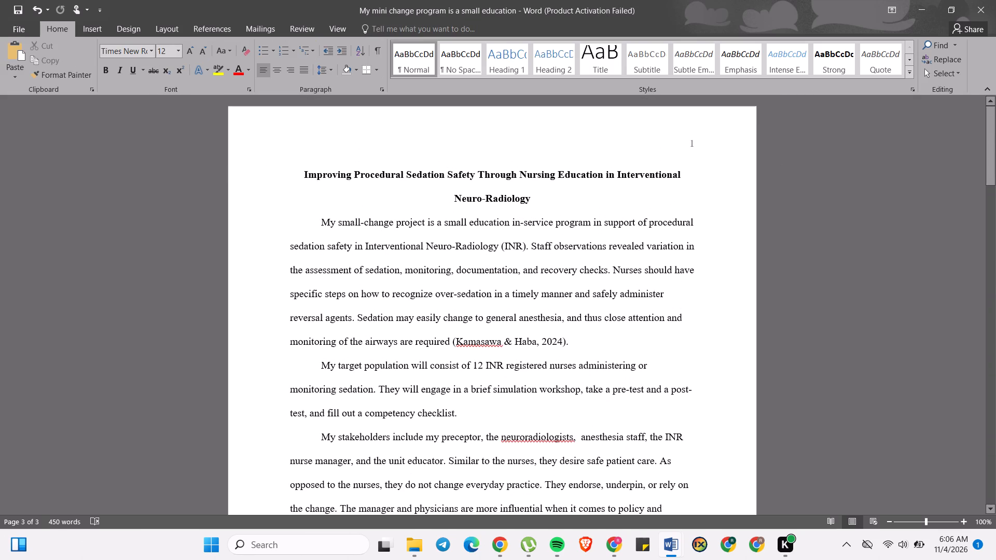
pyautogui.moveTo(302, 172); pyautogui.dragTo(529, 200)
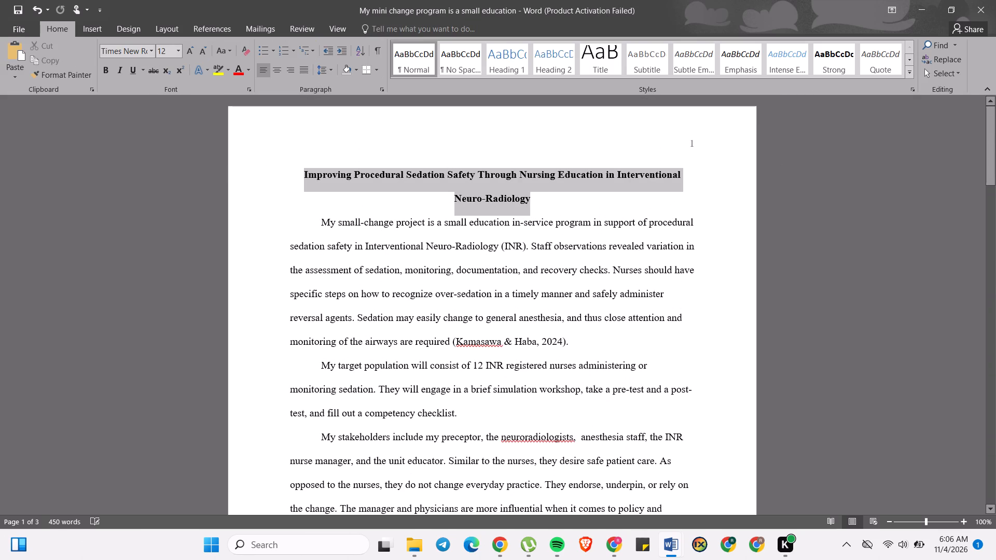
pyautogui.rightClick(485, 183)
pyautogui.click(518, 201)
pyautogui.click(343, 167)
pyautogui.click(299, 175)
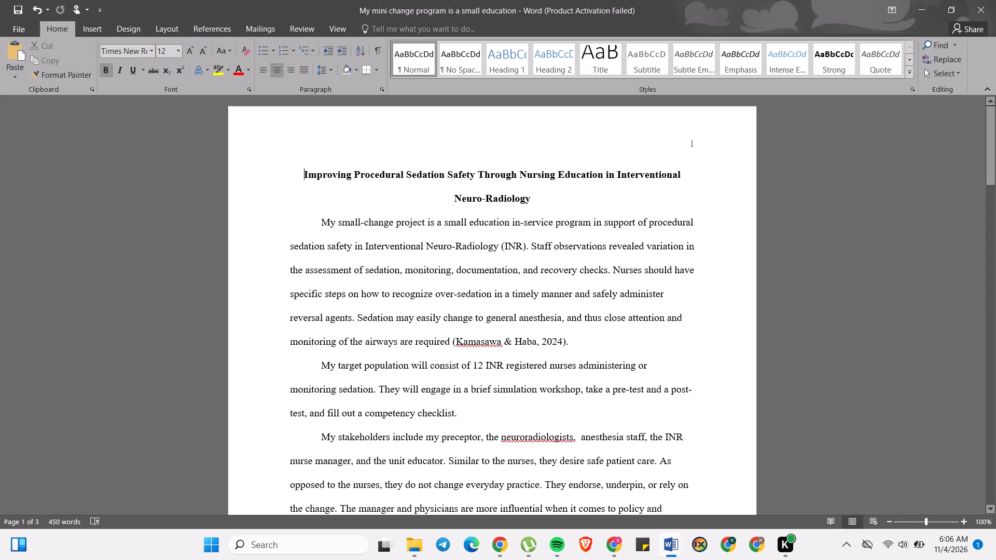
pyautogui.hotkey('ctrl', 'Return')
pyautogui.scroll(10, 299, 175)
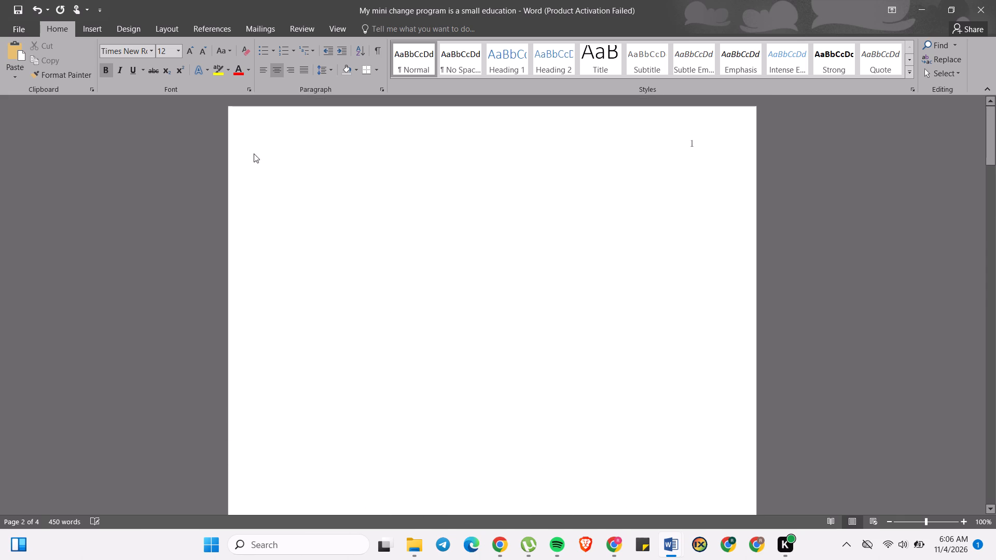
pyautogui.click(287, 153)
pyautogui.click(289, 177)
pyautogui.rightClick(289, 177)
pyautogui.click(353, 230)
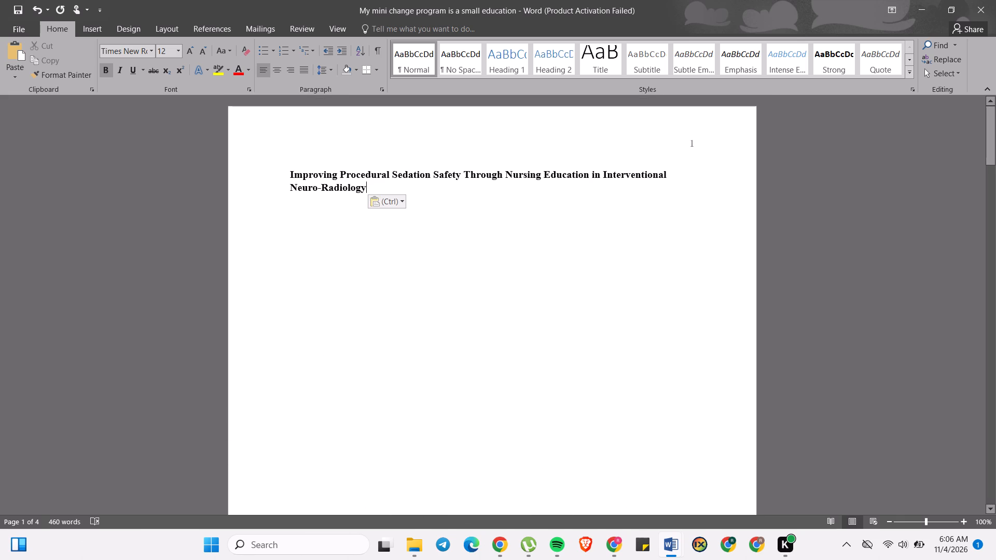
# Below the cover page title, add non-bold lines: Student's Name, Institutional Affiliation, Course Name and Course Number, Professor's Name, and Date.
pyautogui.press('Return')
pyautogui.hotkey('ctrl', 'b')
pyautogui.write('Stuc')
pyautogui.press('BackSpace')
pyautogui.write("dent's N")
pyautogui.write('ame')
pyautogui.press('Return')
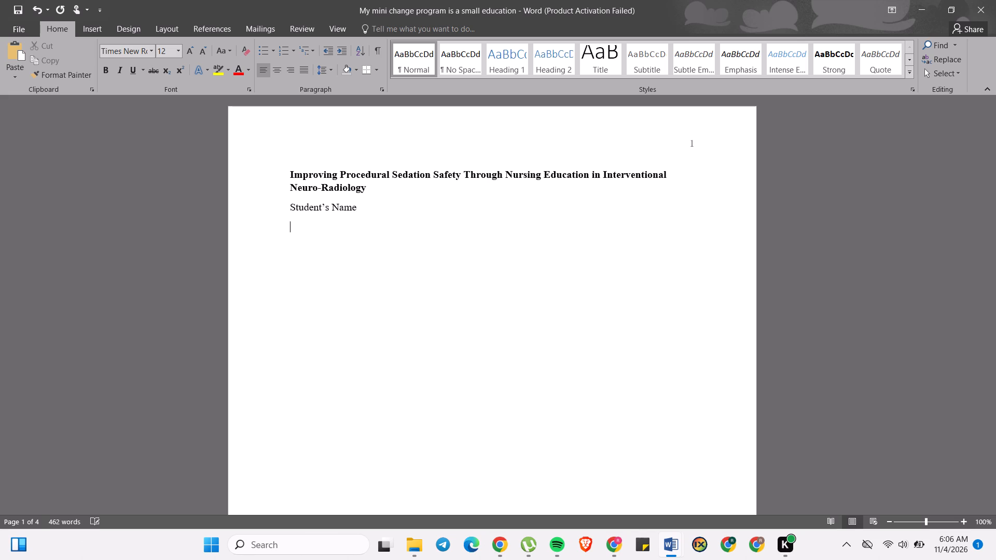
pyautogui.write('Institutional Affiliation')
pyautogui.press('Return')
pyautogui.write('Course Name and Course Number')
pyautogui.press('Return')
pyautogui.write("Professor's Name")
pyautogui.press('Return')
pyautogui.write('Date')
pyautogui.press('Return')
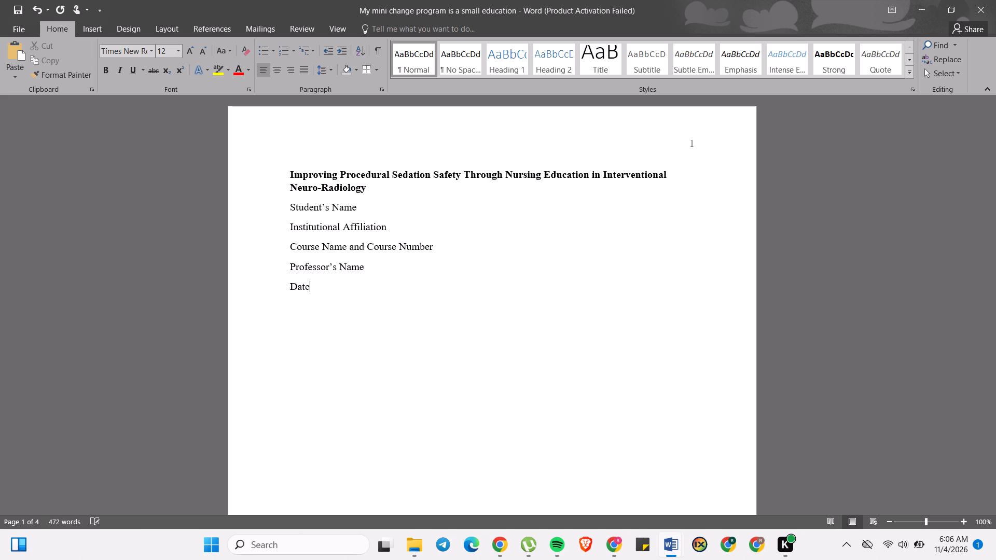
# Center the title and all the detail lines on the cover page.
pyautogui.moveTo(281, 169); pyautogui.dragTo(334, 333)
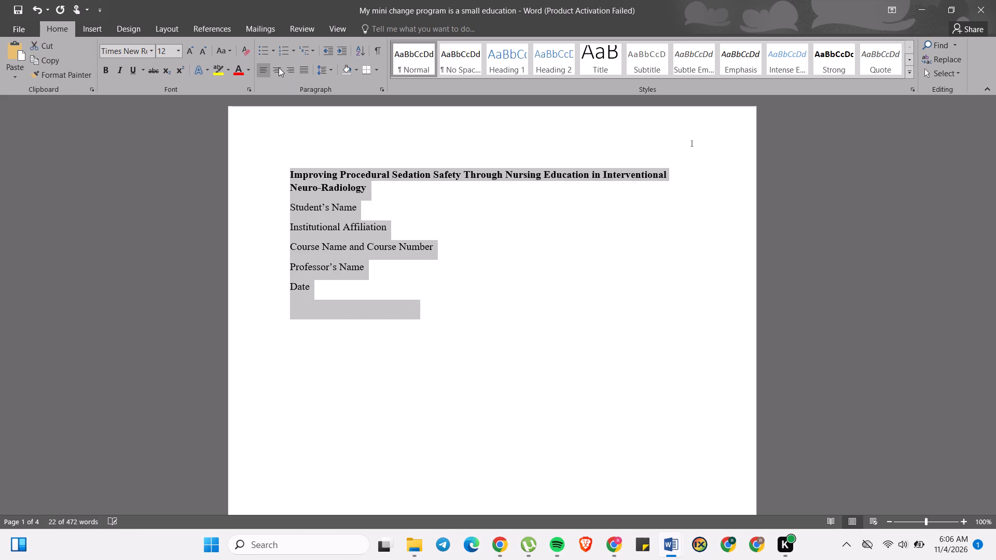
pyautogui.click(279, 68)
pyautogui.click(589, 204)
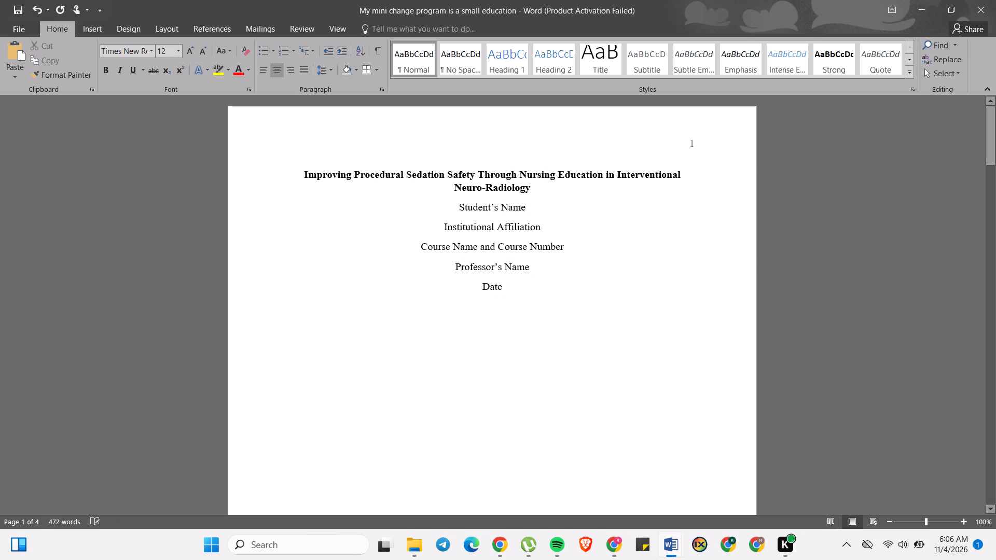
# Add two blank lines between the cover page title and Student's Name, and four blank lines above the title.
pyautogui.click(545, 192)
pyautogui.press('Return')
pyautogui.press('Return')
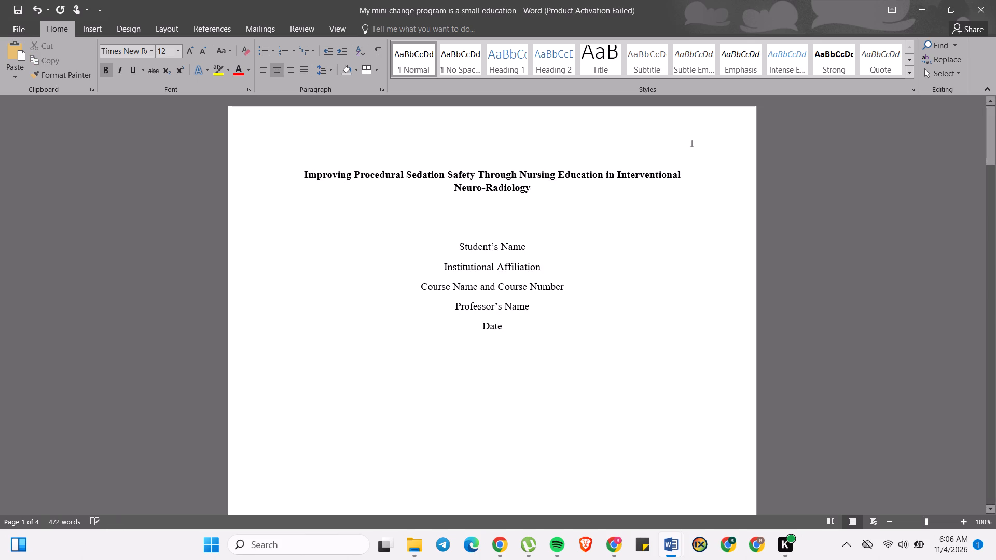
pyautogui.click(300, 176)
pyautogui.press('Return')
pyautogui.press('Return')
pyautogui.press('Return')
pyautogui.press('Return')
# Set all the cover page text to 2.0 line spacing and remove the space after its paragraphs.
pyautogui.click(381, 54)
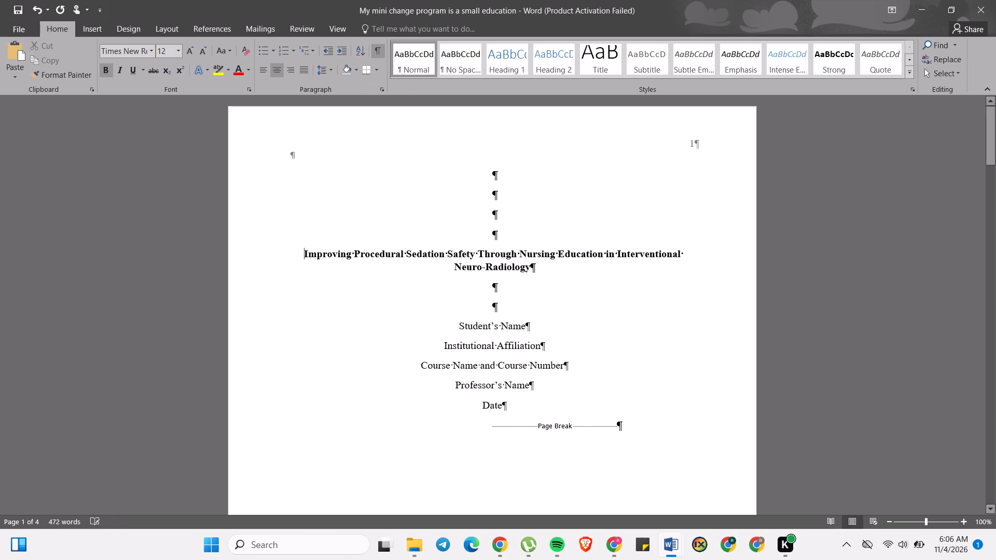
pyautogui.moveTo(495, 164); pyautogui.dragTo(500, 457)
pyautogui.click(331, 68)
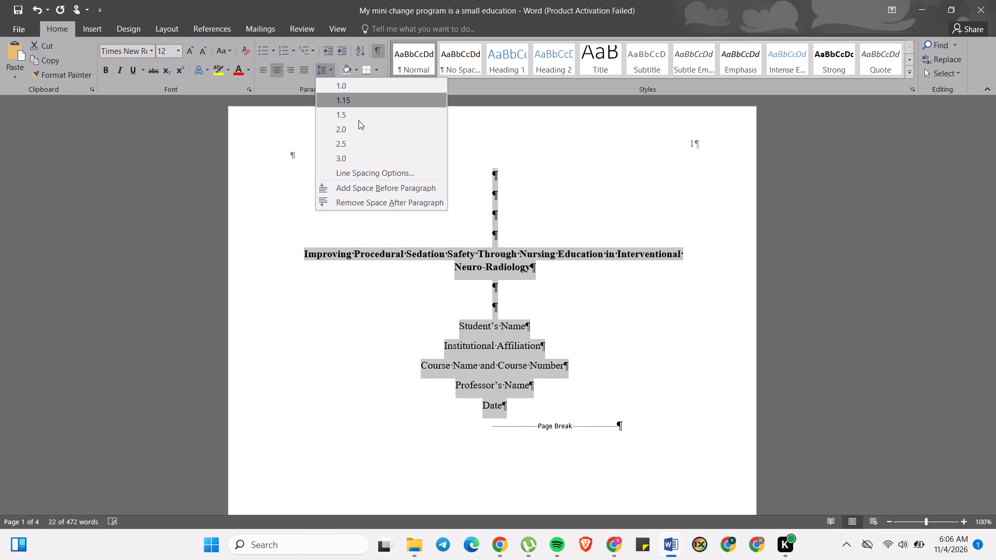
pyautogui.click(359, 128)
pyautogui.click(333, 68)
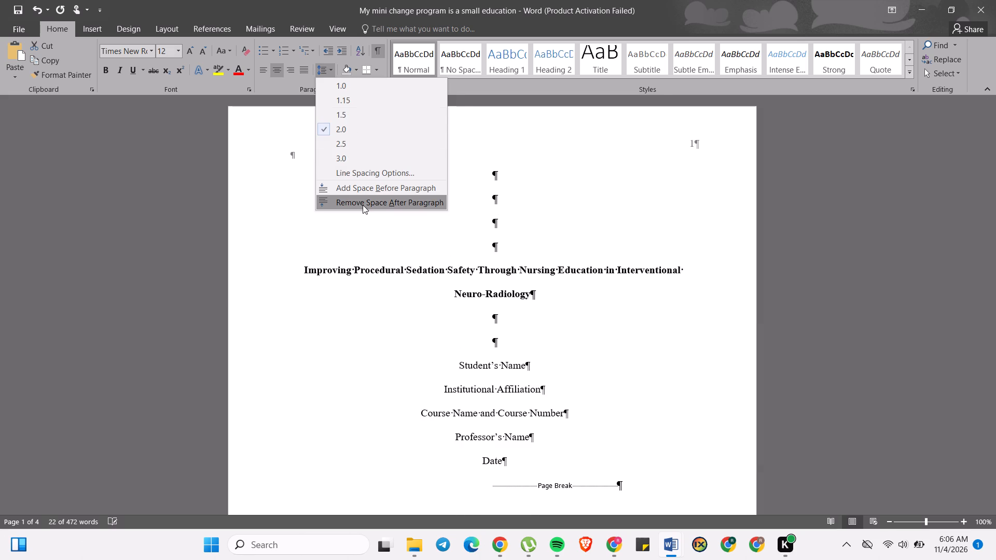
pyautogui.click(363, 205)
pyautogui.click(378, 50)
pyautogui.click(542, 332)
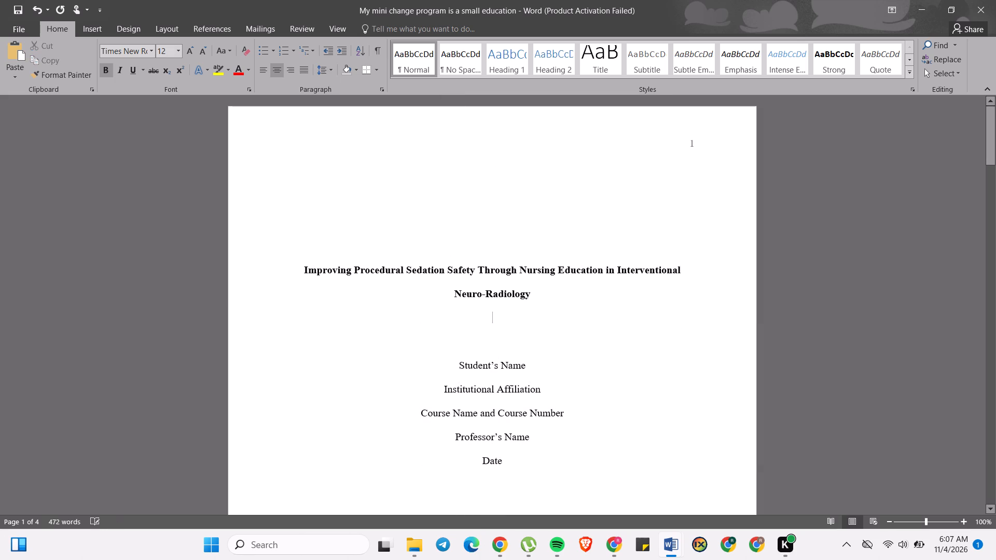
# In Chrome, switch the Writers Admin site to the first private account in the account list.
pyautogui.click(488, 539)
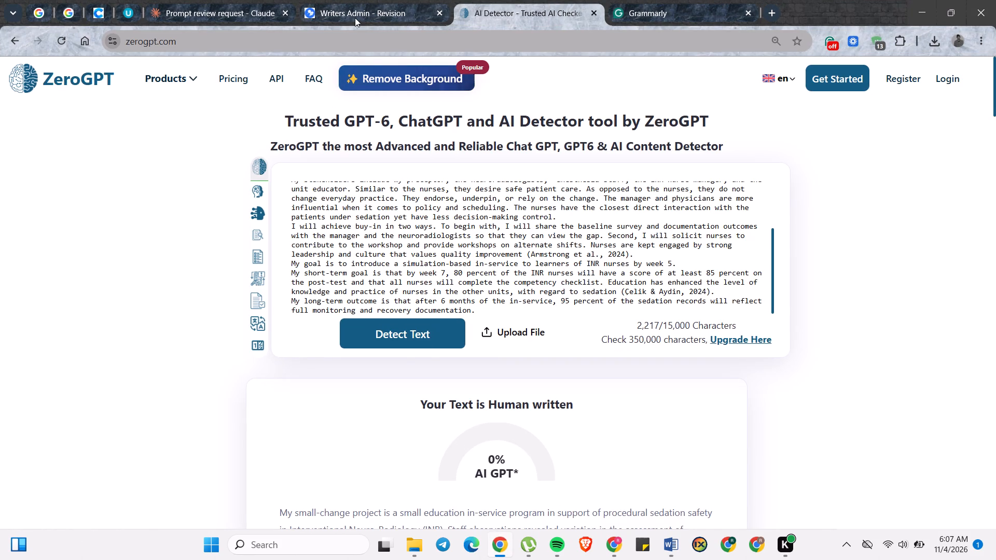
pyautogui.click(355, 12)
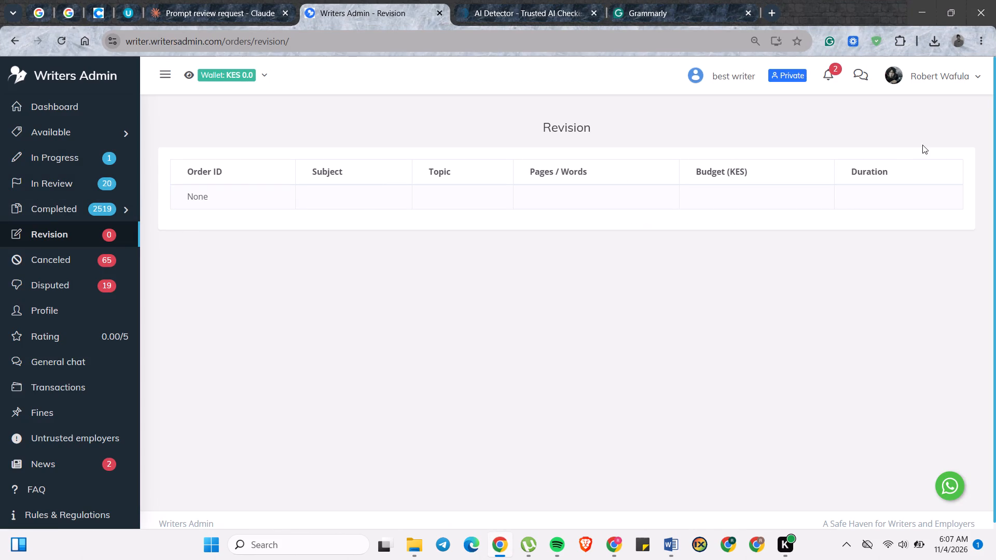
pyautogui.click(977, 67)
pyautogui.click(944, 110)
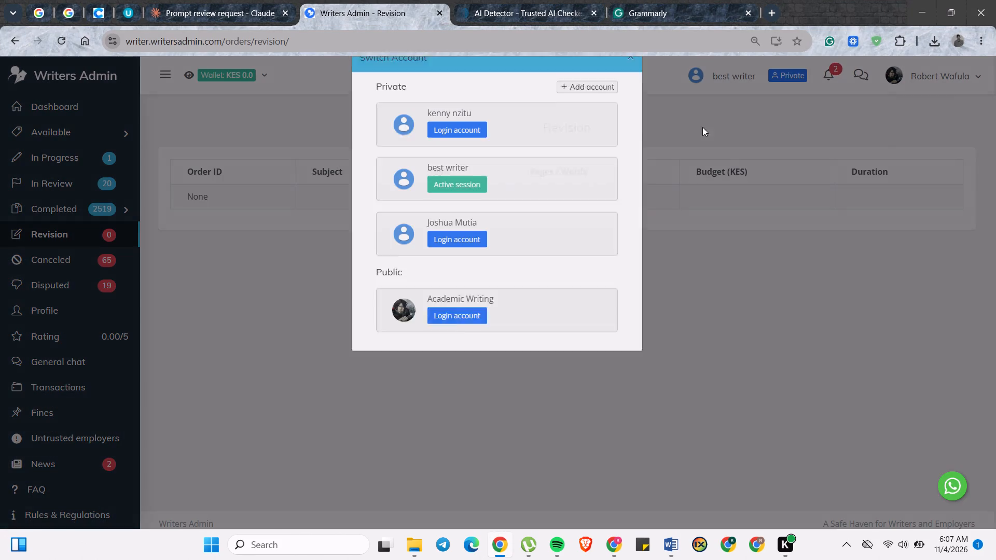
pyautogui.click(456, 160)
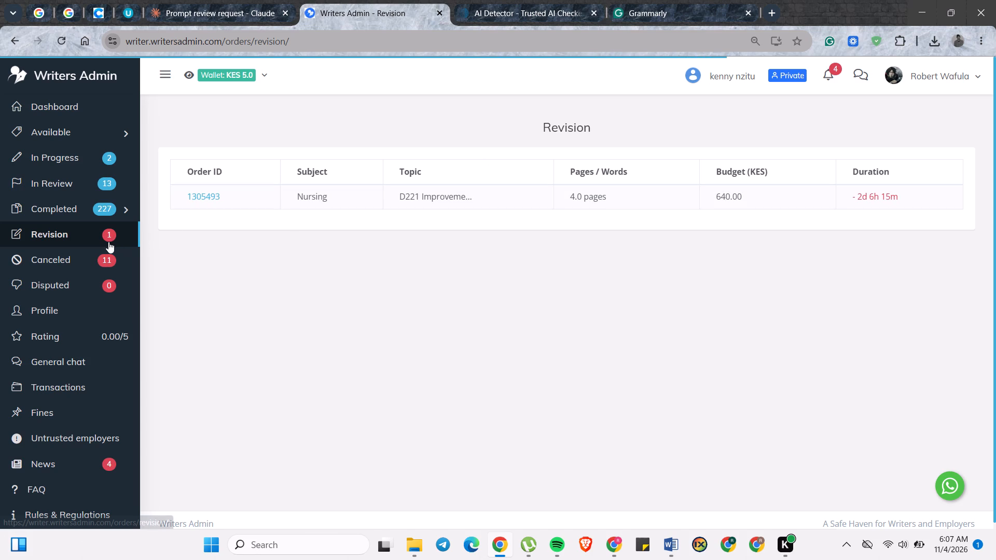
# Open the in-progress Capstone Discussion Week 2 order, copy its title, and review the discussion instructions.
pyautogui.click(60, 153)
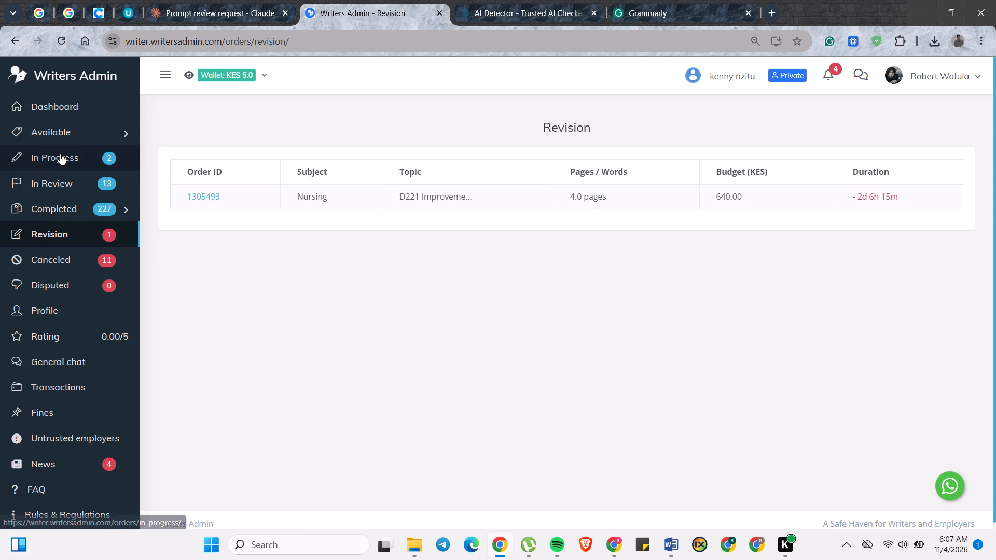
pyautogui.click(502, 223)
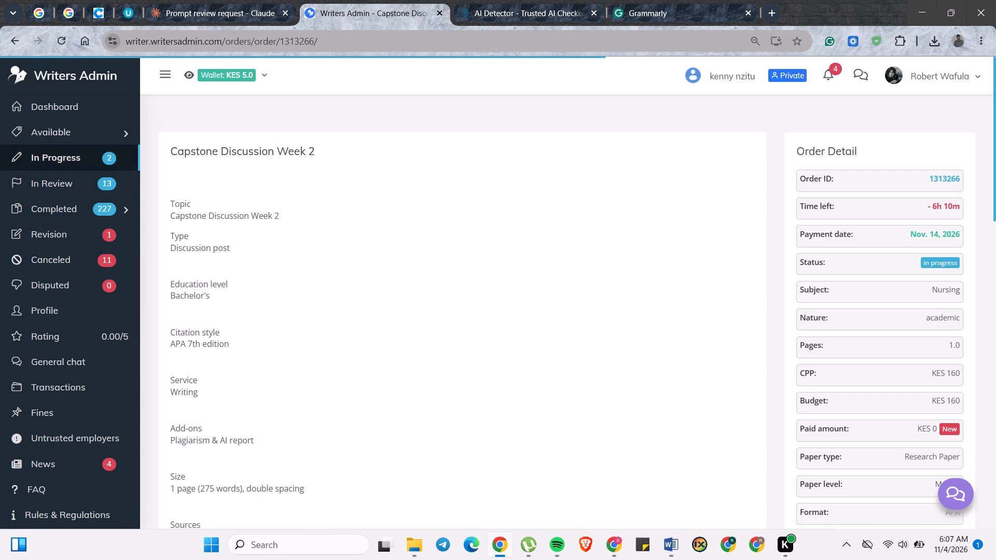
pyautogui.moveTo(171, 150); pyautogui.dragTo(325, 150)
pyautogui.rightClick(296, 148)
pyautogui.click(343, 167)
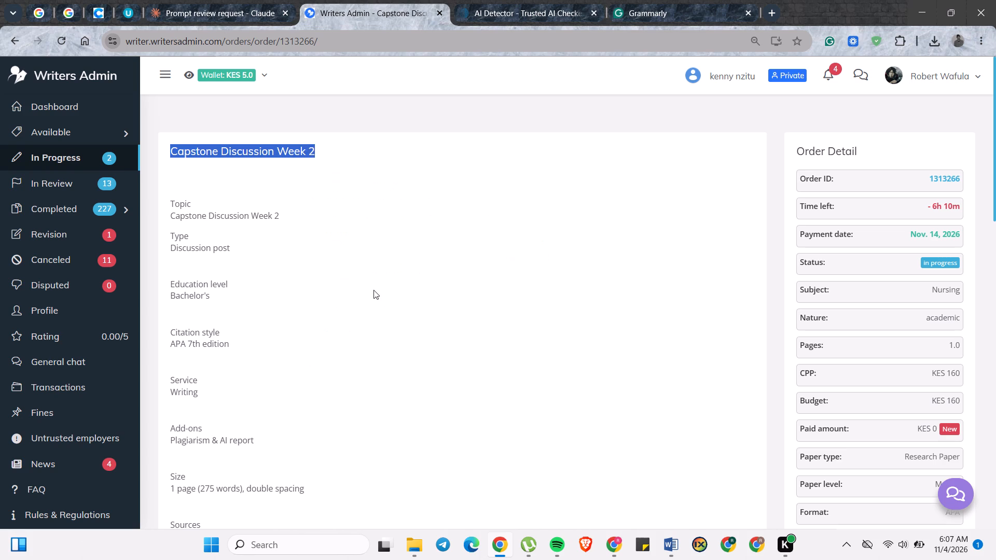
pyautogui.scroll(-3, 373, 291)
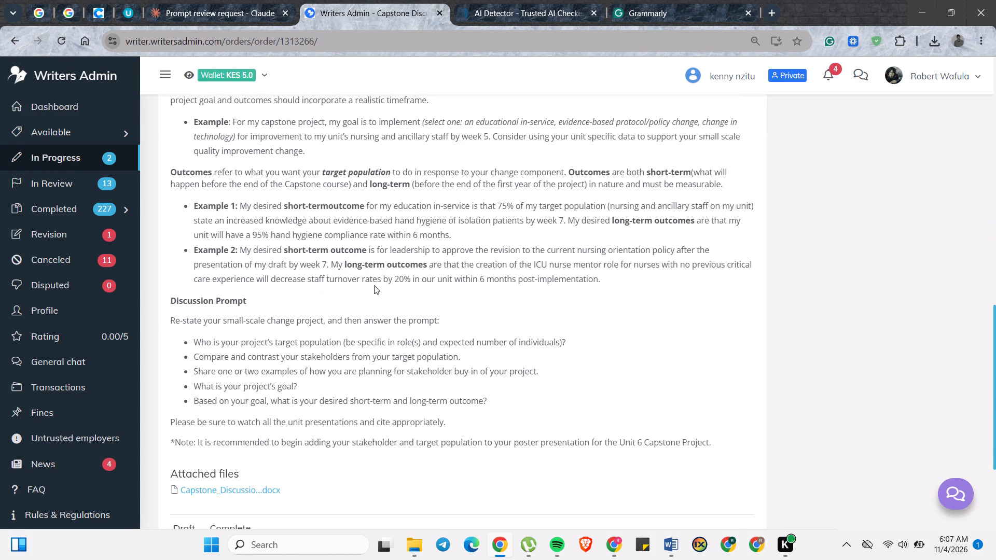
# Back in Word, save the document in the Desktop's my work folder as Capstone Discussion Week 2.
pyautogui.click(925, 11)
pyautogui.click(523, 303)
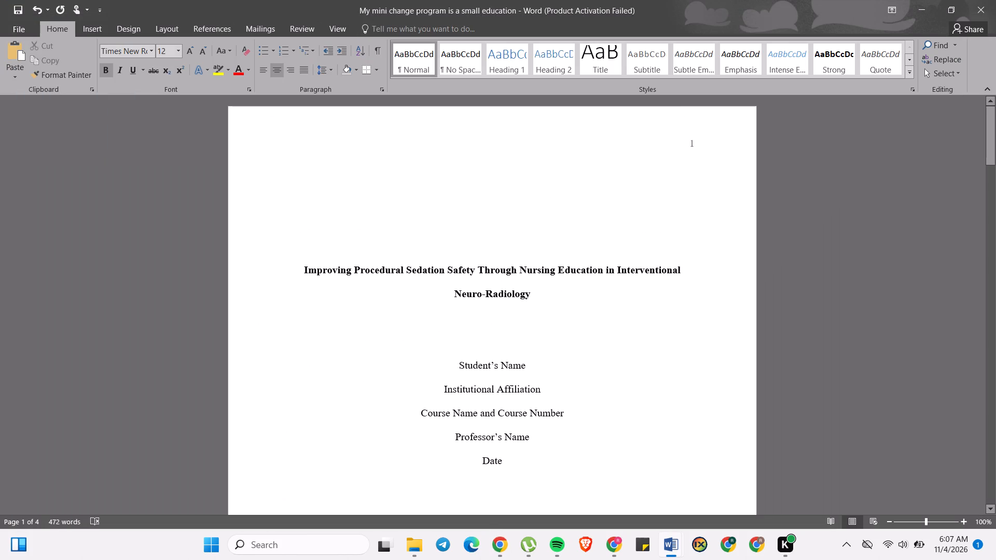
pyautogui.press('F12')
pyautogui.click(60, 81)
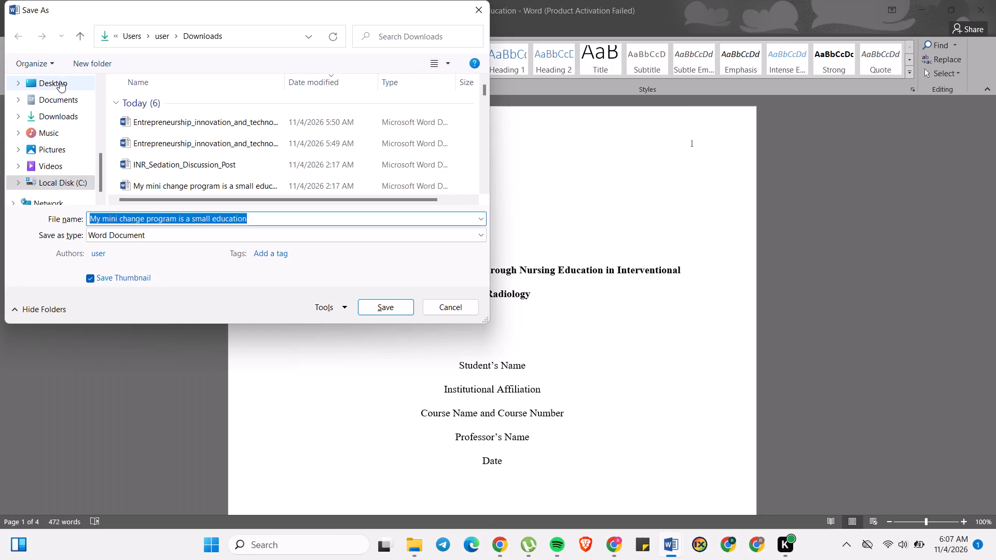
pyautogui.scroll(-1, 381, 129)
pyautogui.doubleClick(466, 132)
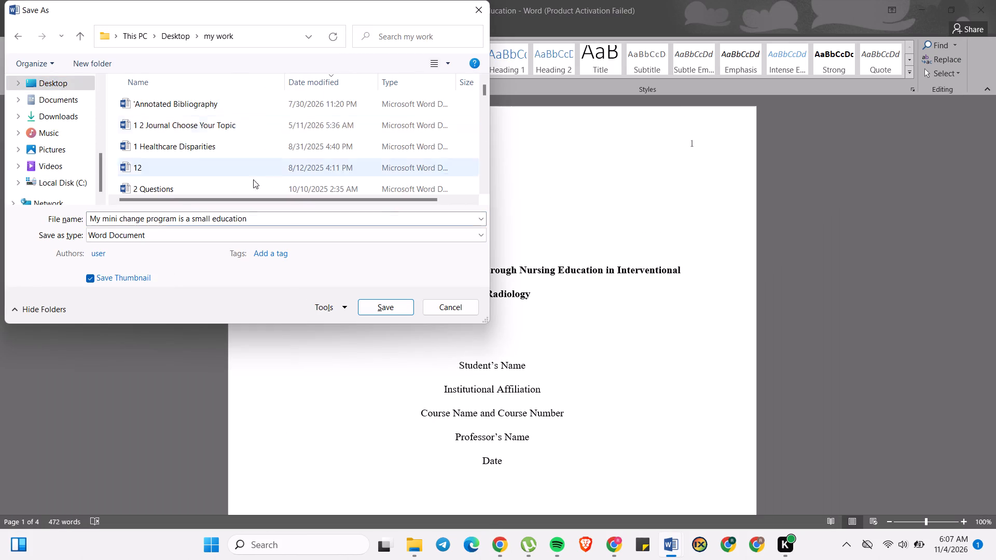
pyautogui.rightClick(155, 221)
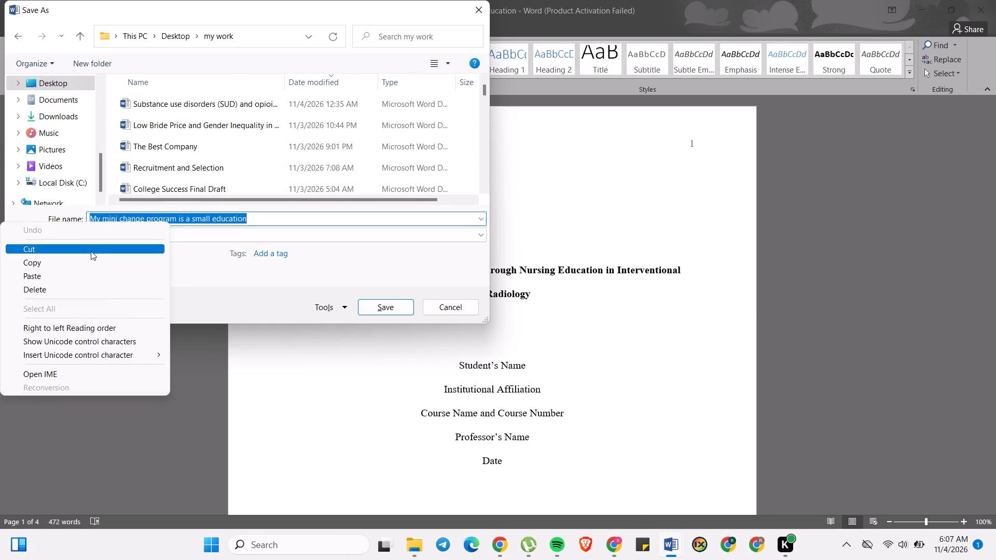
pyautogui.click(68, 270)
pyautogui.click(403, 306)
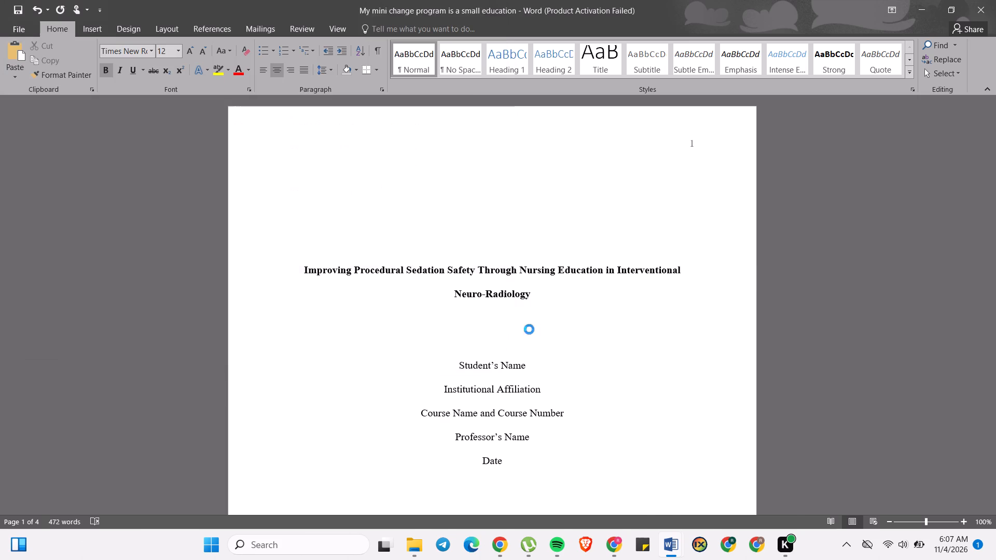
# Copy the discussion post's body text, from the opening small-change project paragraph through the long-term outcome paragraph.
pyautogui.scroll(-5, 530, 328)
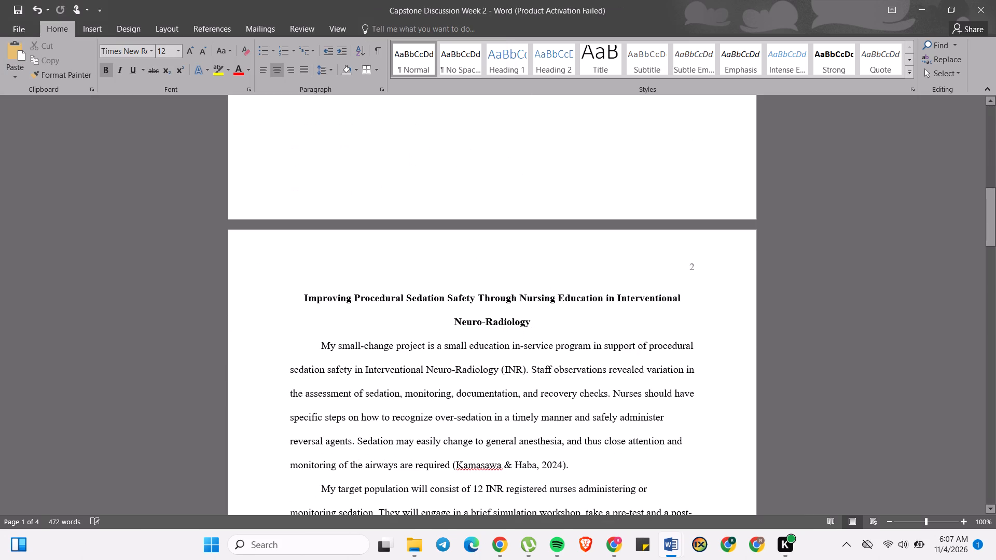
pyautogui.moveTo(318, 335); pyautogui.dragTo(639, 446)
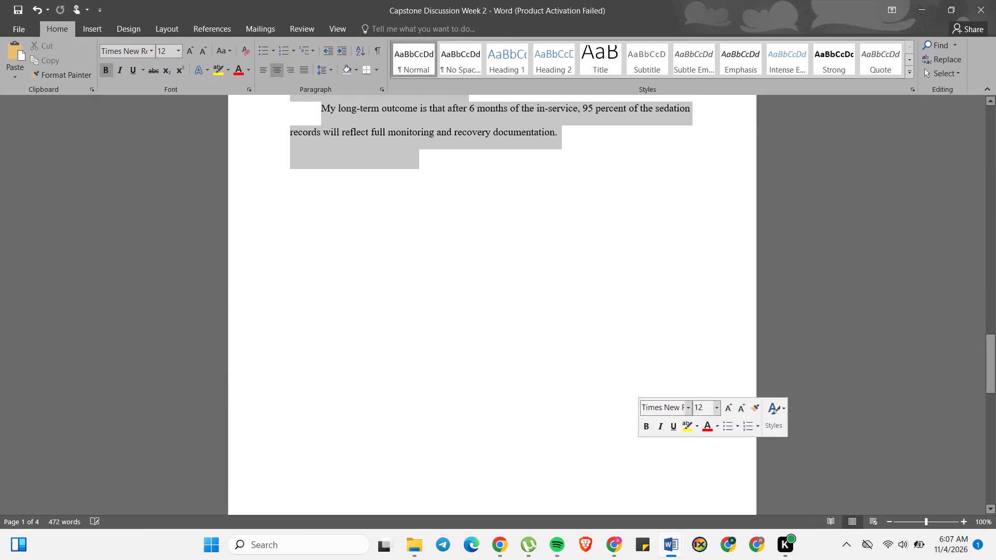
pyautogui.scroll(3, 424, 254)
pyautogui.rightClick(413, 313)
pyautogui.click(451, 337)
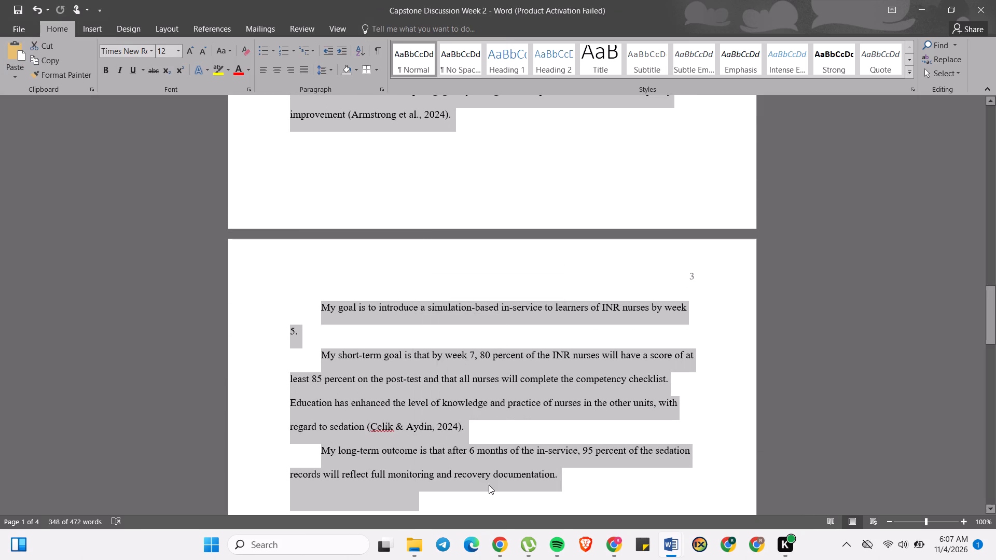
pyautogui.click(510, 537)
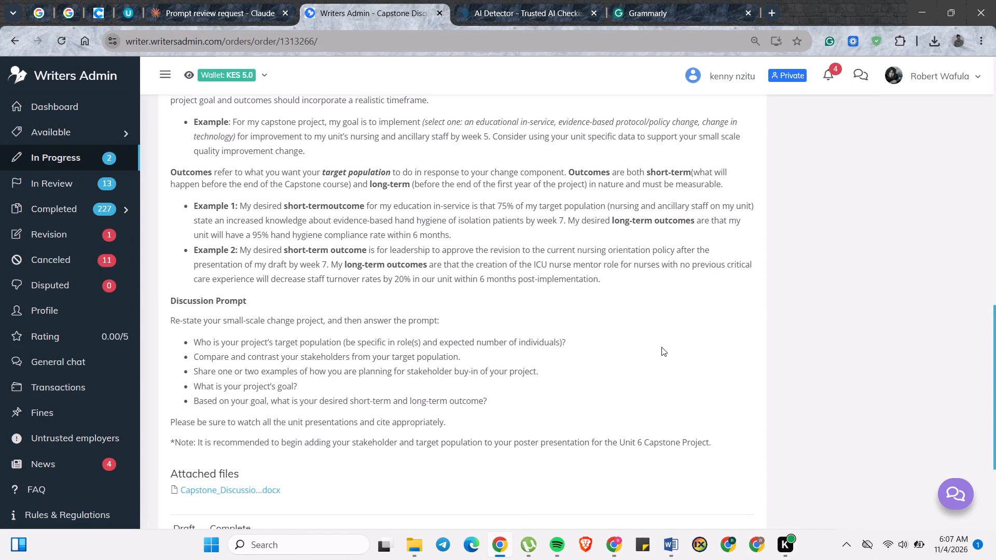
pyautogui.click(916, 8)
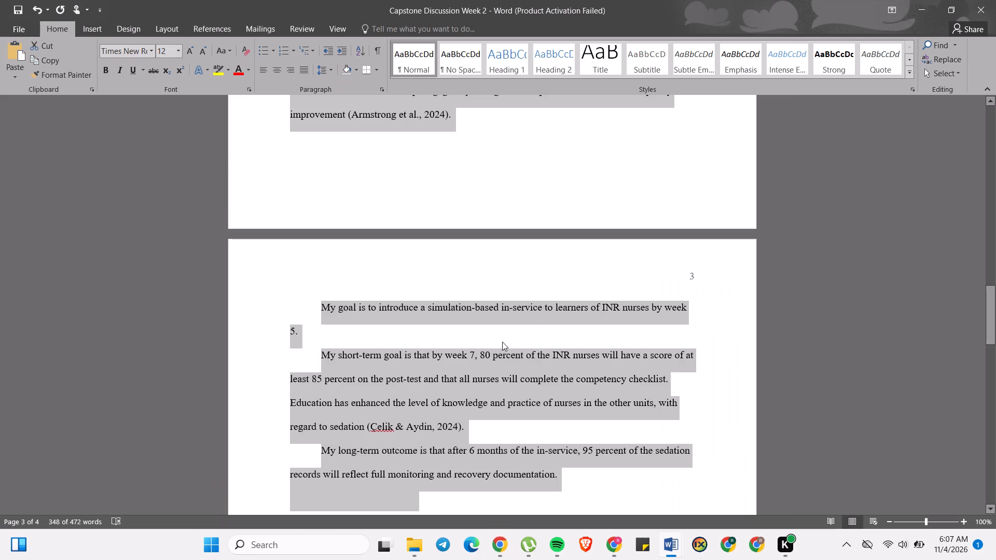